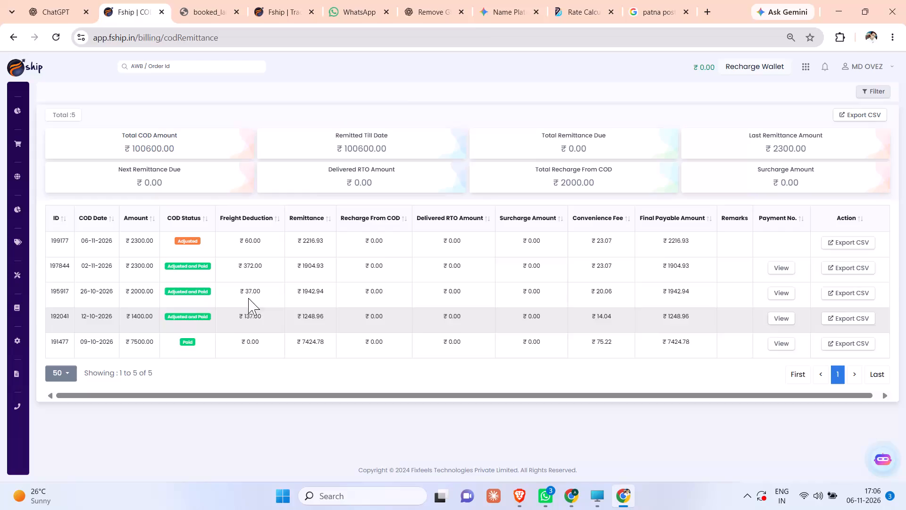
Switch to the Bigship rate calculator page and reload it.
{"action": "left_click", "coordinate": [574, 0]}
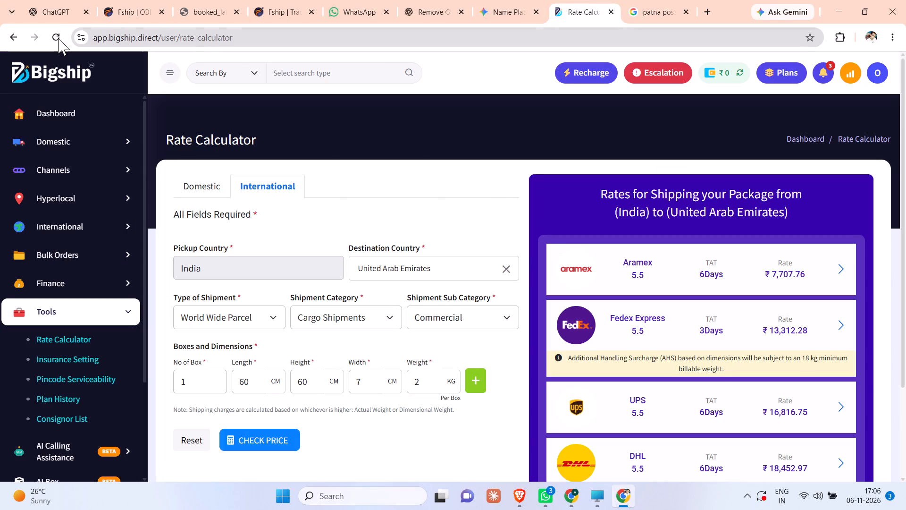
{"action": "left_click", "coordinate": [58, 38]}
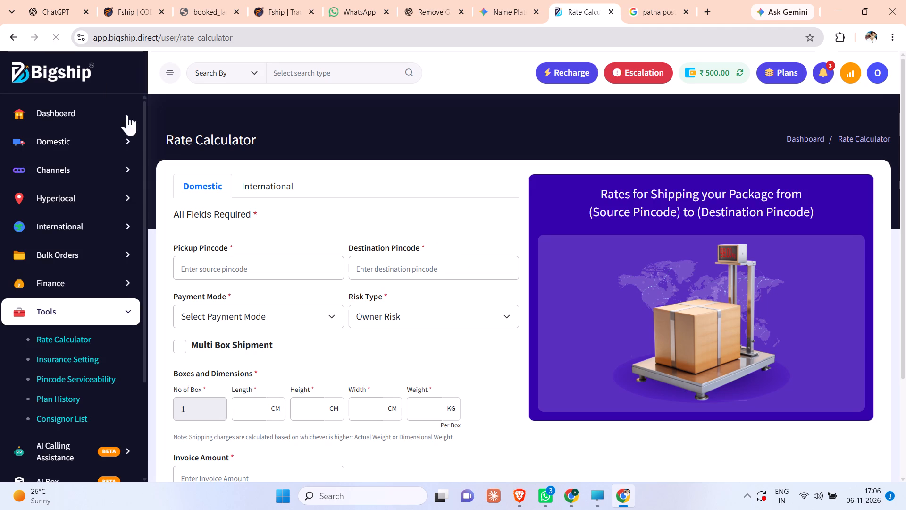
{"action": "scroll", "coordinate": [468, 204], "scroll_direction": "up", "scroll_amount": 4}
Go to the Bigship dashboard and open the form for adding a domestic order.
{"action": "left_click", "coordinate": [70, 117]}
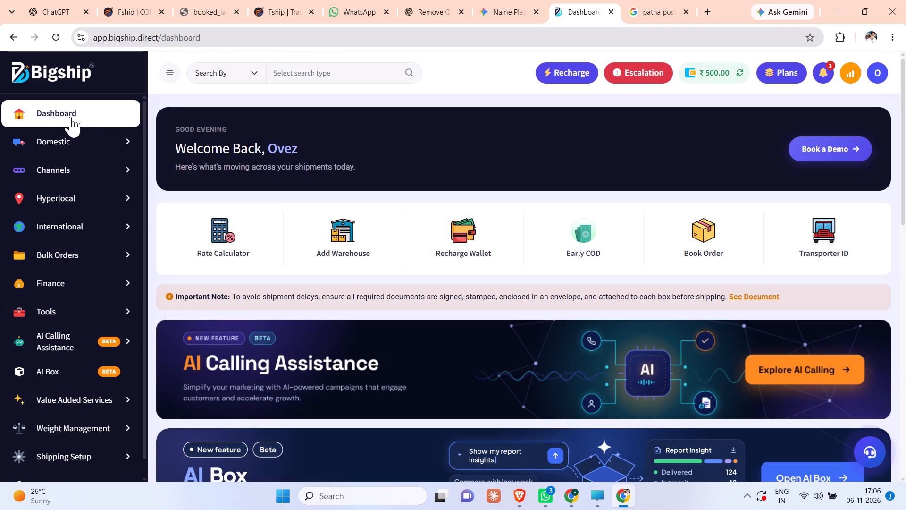
{"action": "left_click", "coordinate": [76, 142]}
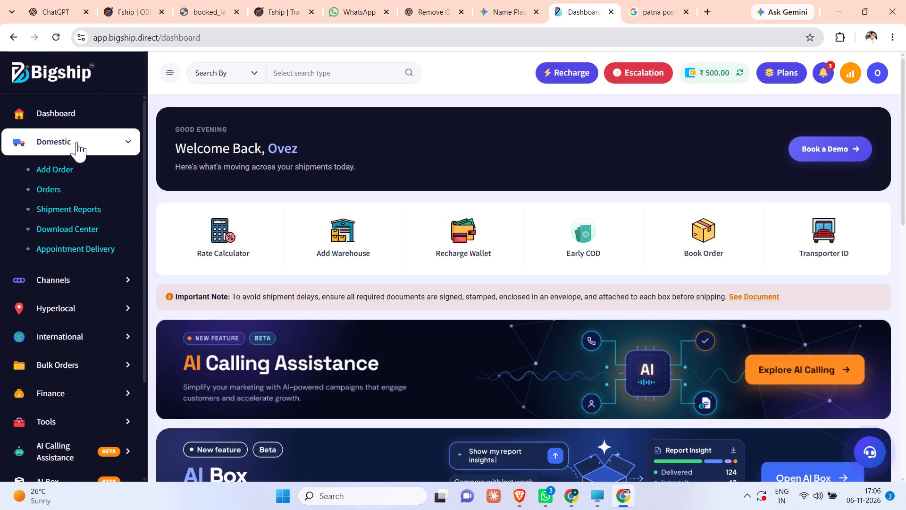
{"action": "left_click", "coordinate": [61, 167]}
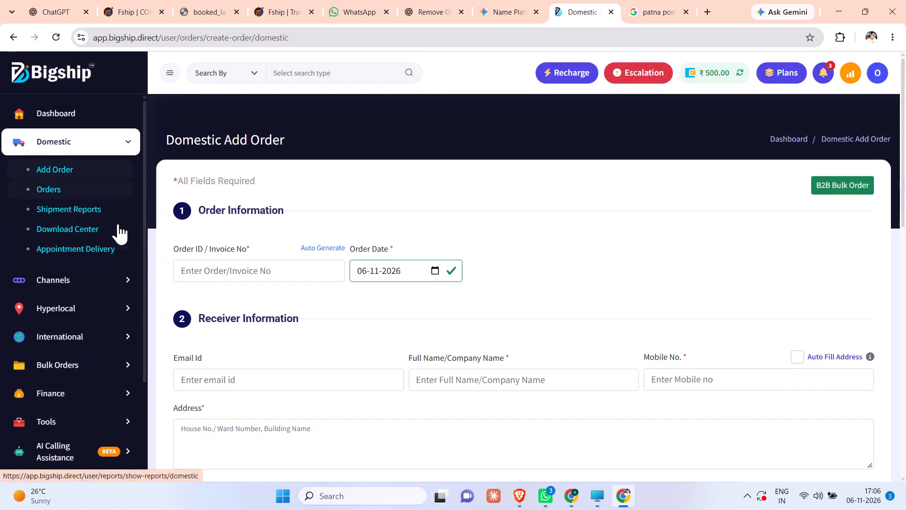
Review the domestic order form's receiver, box and pickup sections, and open the pickup location search for entry.
{"action": "scroll", "coordinate": [281, 279], "scroll_direction": "down", "scroll_amount": 7}
{"action": "scroll", "coordinate": [478, 335], "scroll_direction": "down", "scroll_amount": 5}
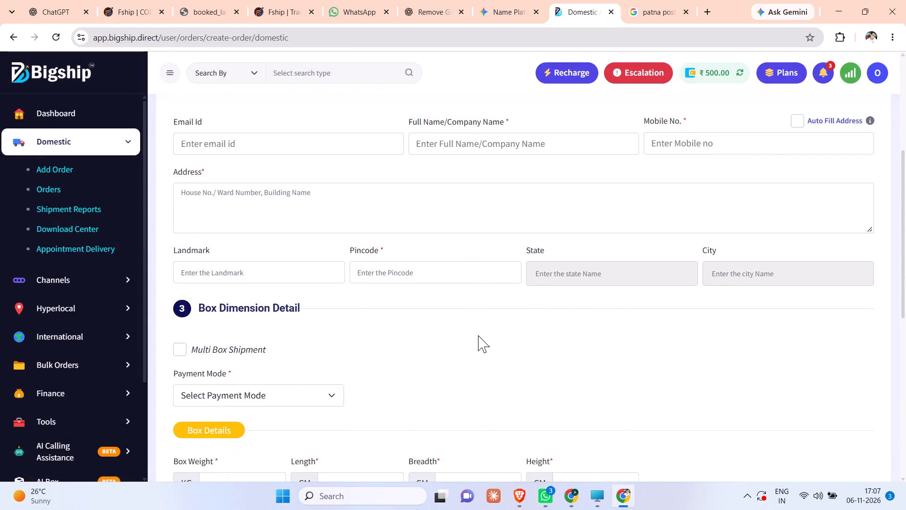
{"action": "scroll", "coordinate": [476, 334], "scroll_direction": "down", "scroll_amount": 15}
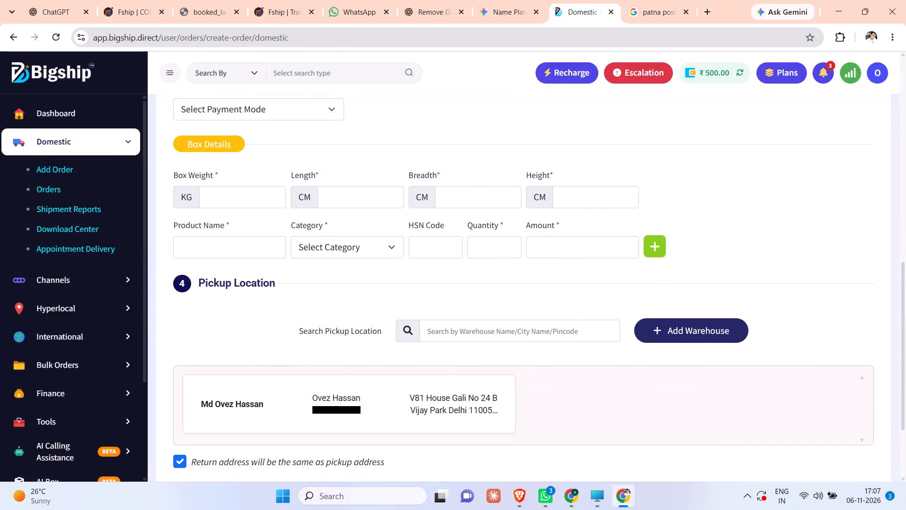
{"action": "scroll", "coordinate": [462, 330], "scroll_direction": "down", "scroll_amount": 6}
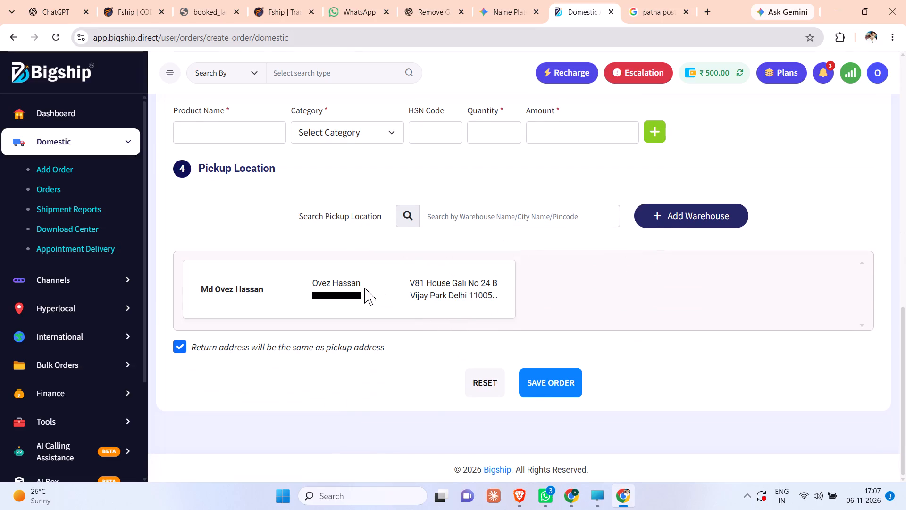
{"action": "left_click", "coordinate": [266, 201]}
{"action": "left_click", "coordinate": [479, 215]}
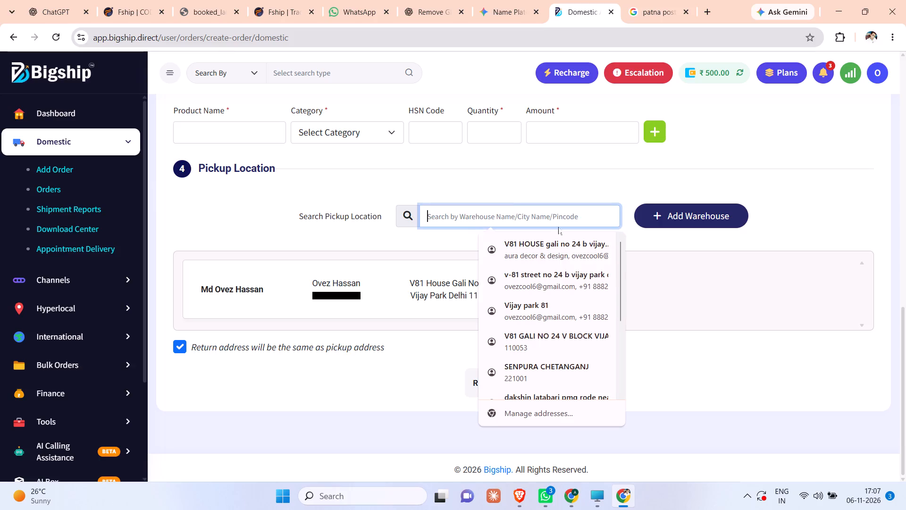
Examine the domestic order form from Order Information through Receiver Information to Box Dimension Detail, checking the order number and email fields.
{"action": "left_click", "coordinate": [697, 268]}
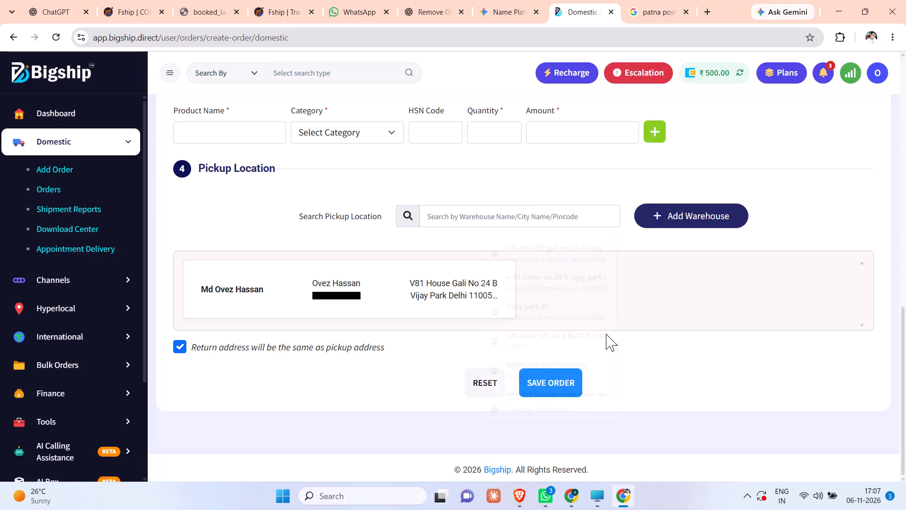
{"action": "scroll", "coordinate": [349, 291], "scroll_direction": "up", "scroll_amount": 13}
{"action": "scroll", "coordinate": [349, 291], "scroll_direction": "up", "scroll_amount": 14}
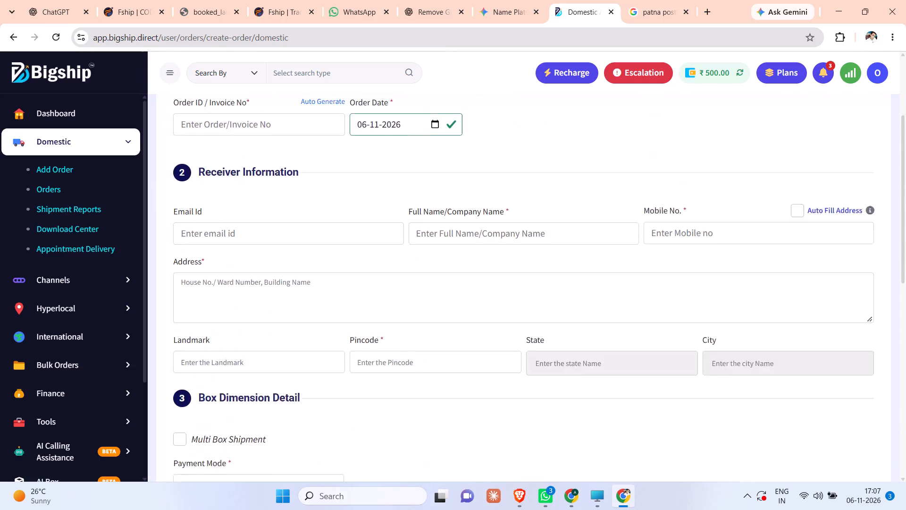
{"action": "scroll", "coordinate": [349, 291], "scroll_direction": "up", "scroll_amount": 15}
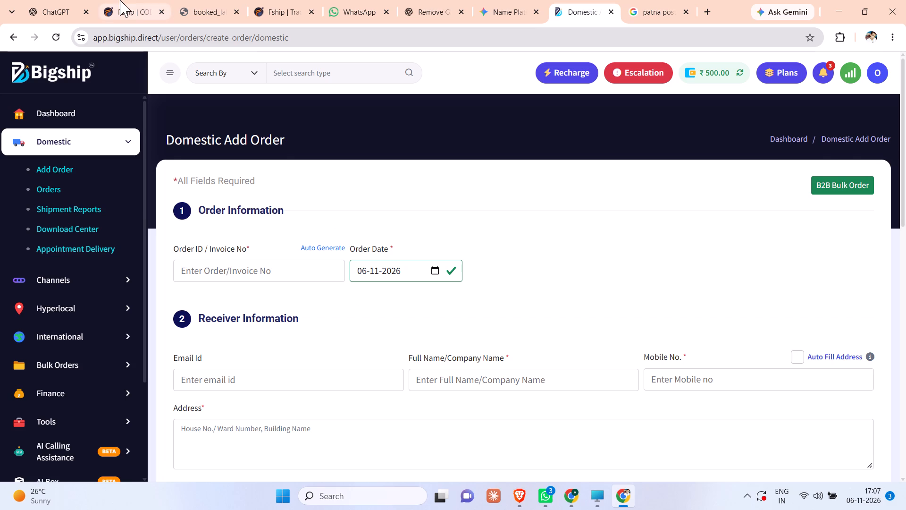
{"action": "left_click", "coordinate": [288, 272]}
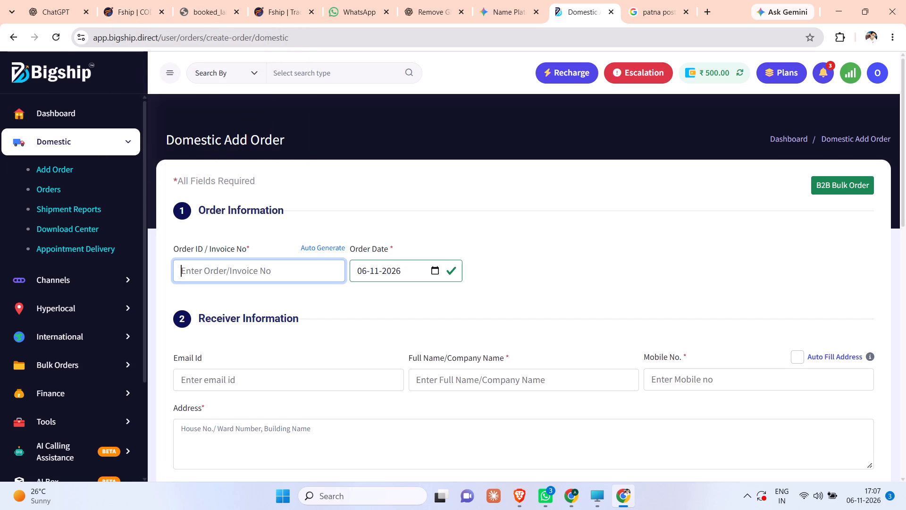
{"action": "left_click", "coordinate": [402, 289]}
{"action": "scroll", "coordinate": [402, 289], "scroll_direction": "down", "scroll_amount": 2}
{"action": "left_click", "coordinate": [413, 287]}
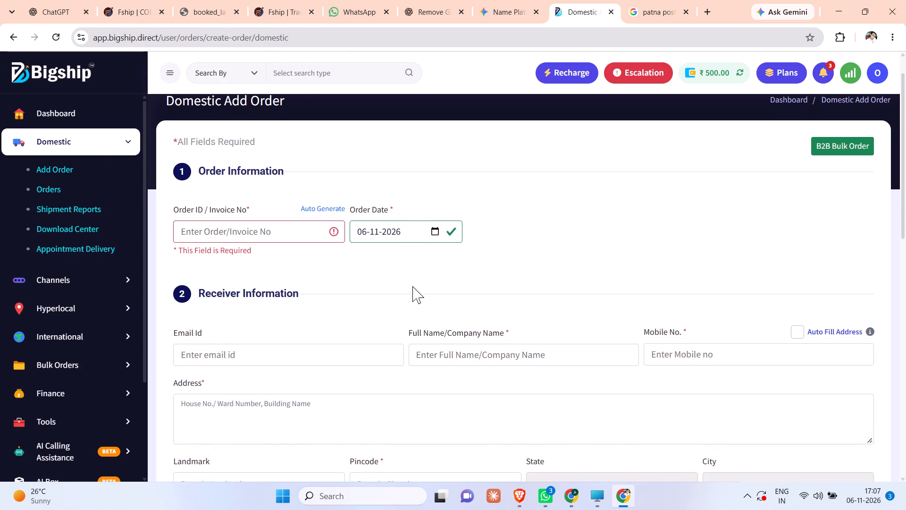
{"action": "scroll", "coordinate": [333, 347], "scroll_direction": "down", "scroll_amount": 3}
{"action": "left_click", "coordinate": [314, 286]}
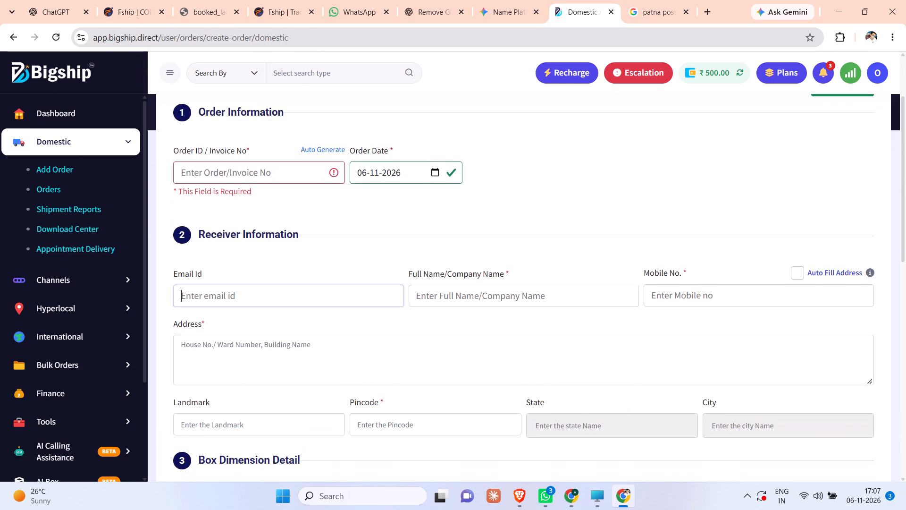
{"action": "scroll", "coordinate": [530, 344], "scroll_direction": "down", "scroll_amount": 4}
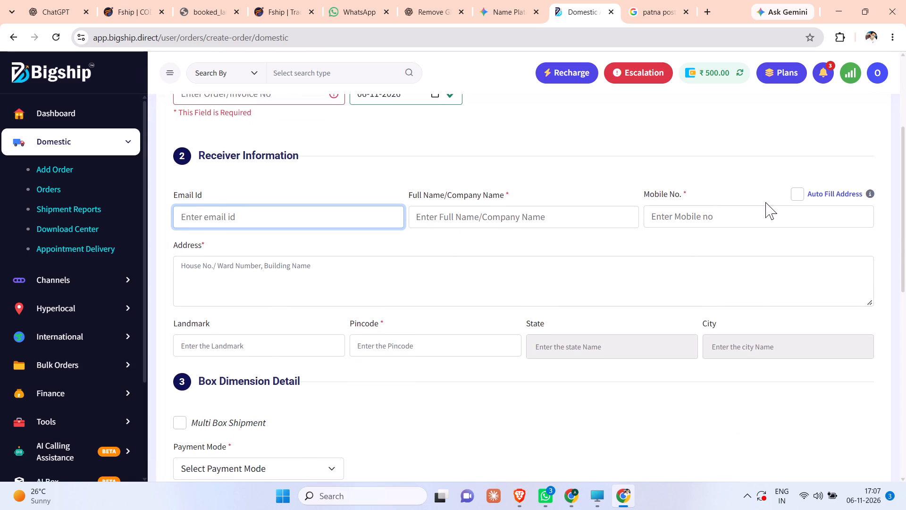
{"action": "scroll", "coordinate": [727, 209], "scroll_direction": "down", "scroll_amount": 1}
{"action": "scroll", "coordinate": [702, 238], "scroll_direction": "down", "scroll_amount": 1}
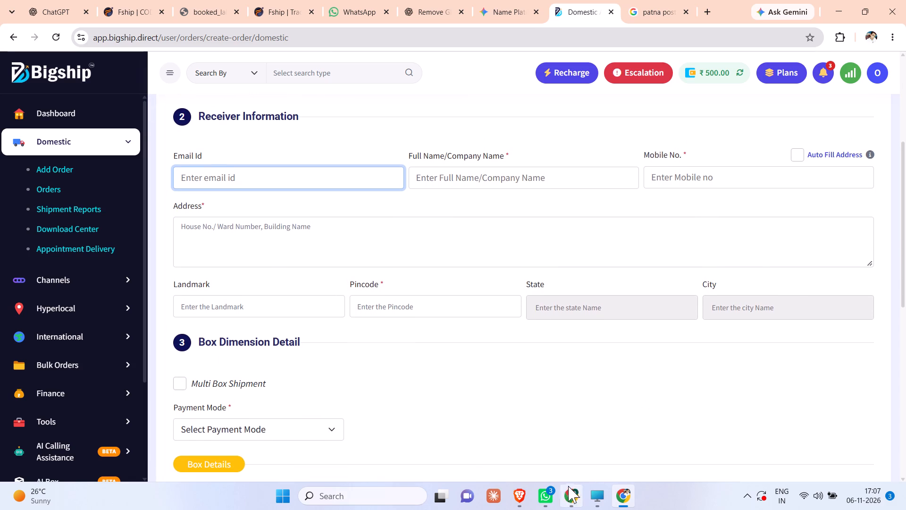
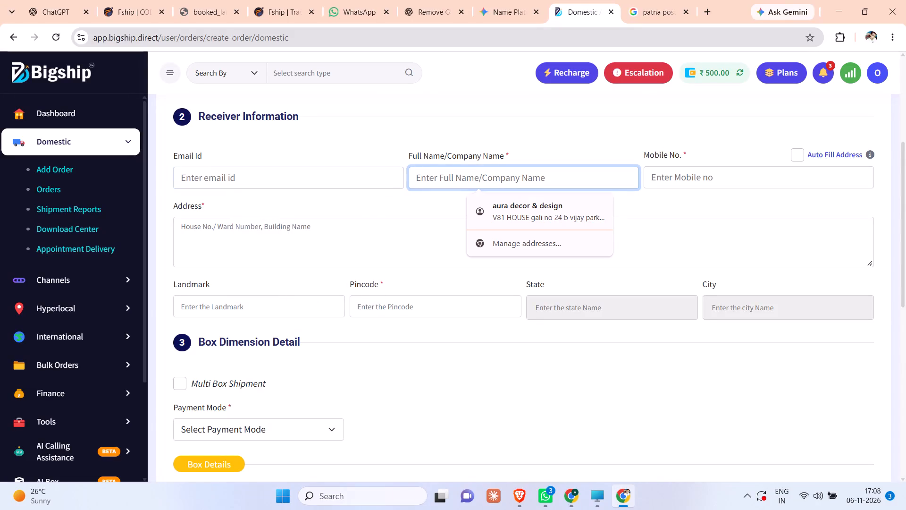
Paste the copied customer address, including its pin code and phone number, into the receiver's Address field.
{"action": "left_click", "coordinate": [337, 236]}
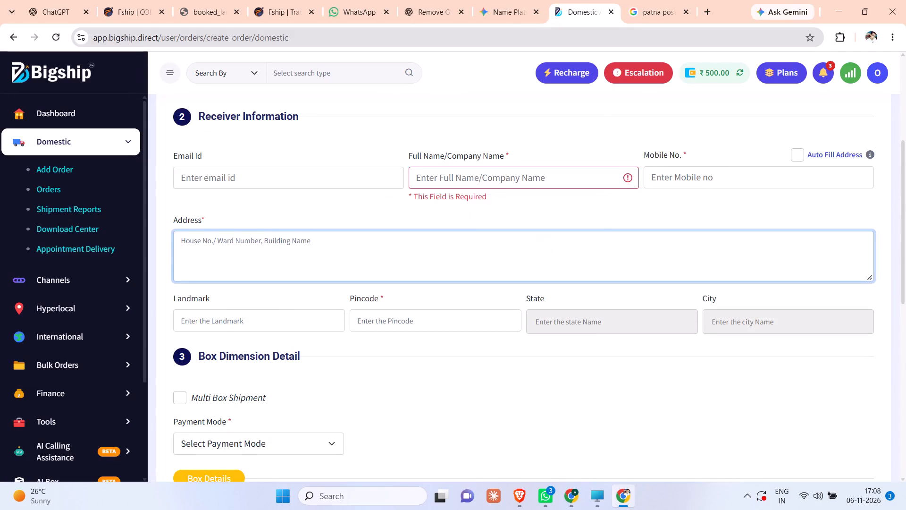
{"action": "key", "text": "ctrl+v"}
{"action": "left_click", "coordinate": [546, 266]}
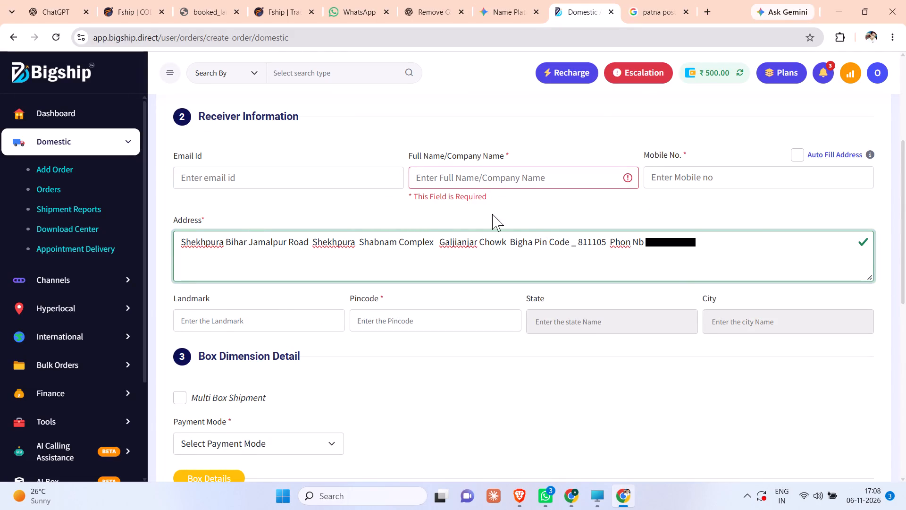
{"action": "left_click", "coordinate": [547, 205]}
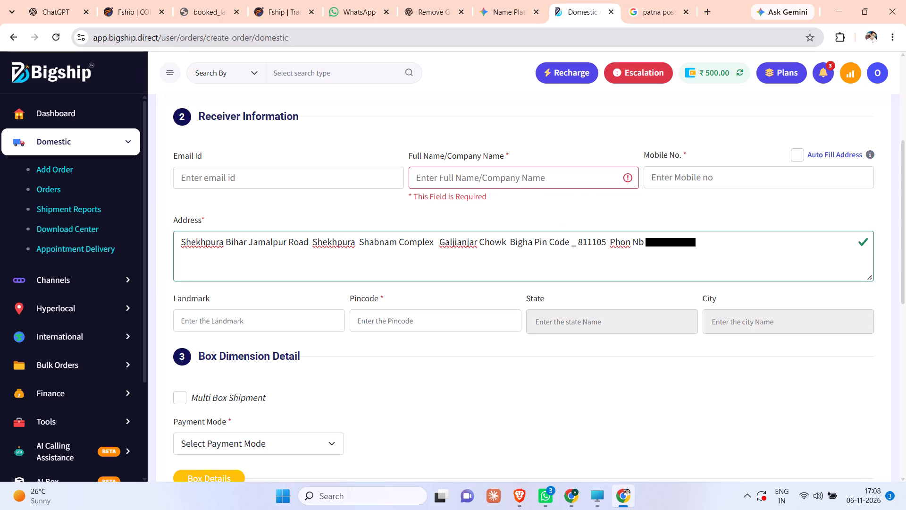
Enter NANDNI MAKEOVER as the receiver's full name/company name.
{"action": "left_click", "coordinate": [558, 179]}
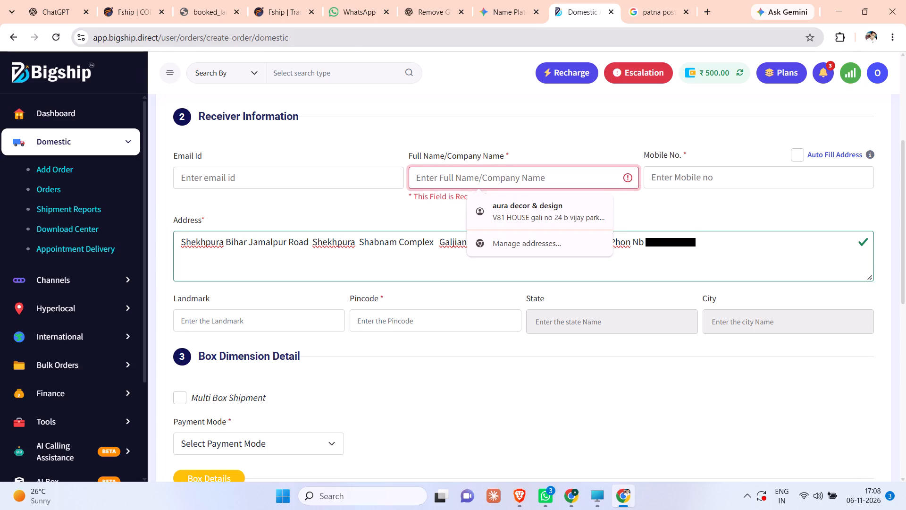
{"action": "type", "text": "NAN"}
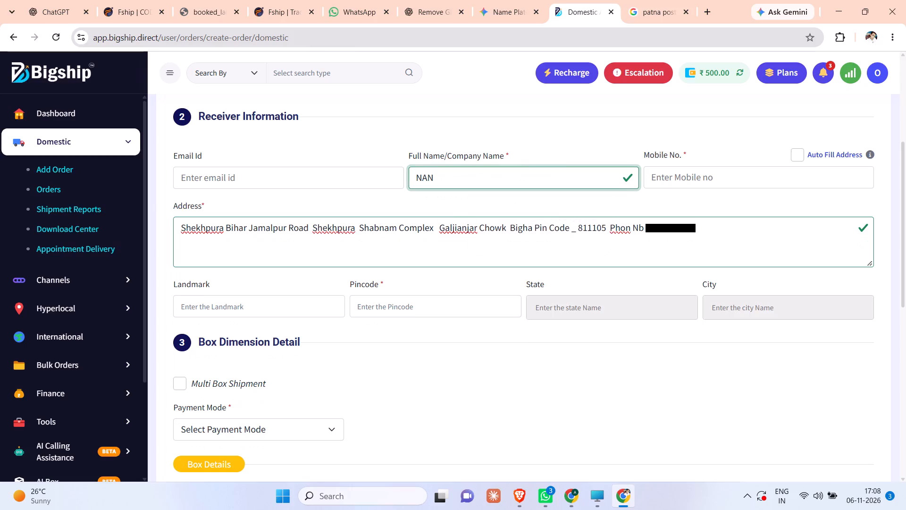
{"action": "type", "text": "DNI MAKEOVER"}
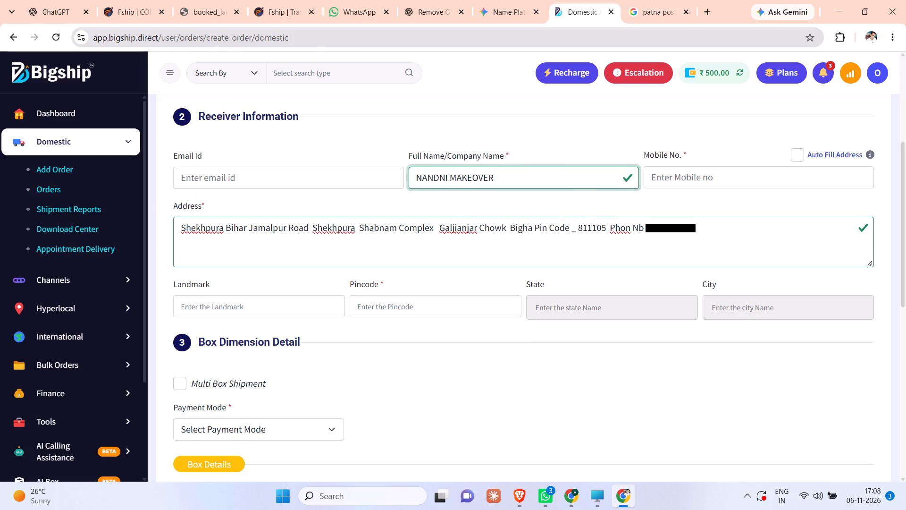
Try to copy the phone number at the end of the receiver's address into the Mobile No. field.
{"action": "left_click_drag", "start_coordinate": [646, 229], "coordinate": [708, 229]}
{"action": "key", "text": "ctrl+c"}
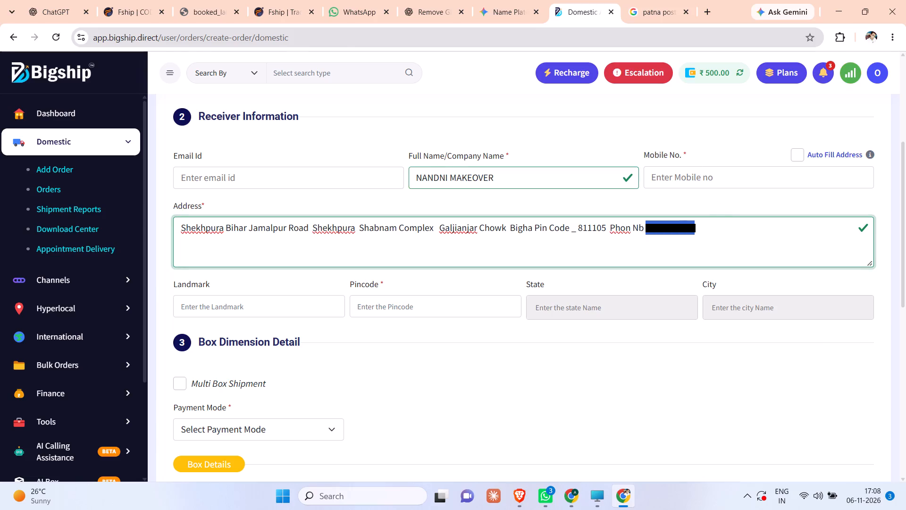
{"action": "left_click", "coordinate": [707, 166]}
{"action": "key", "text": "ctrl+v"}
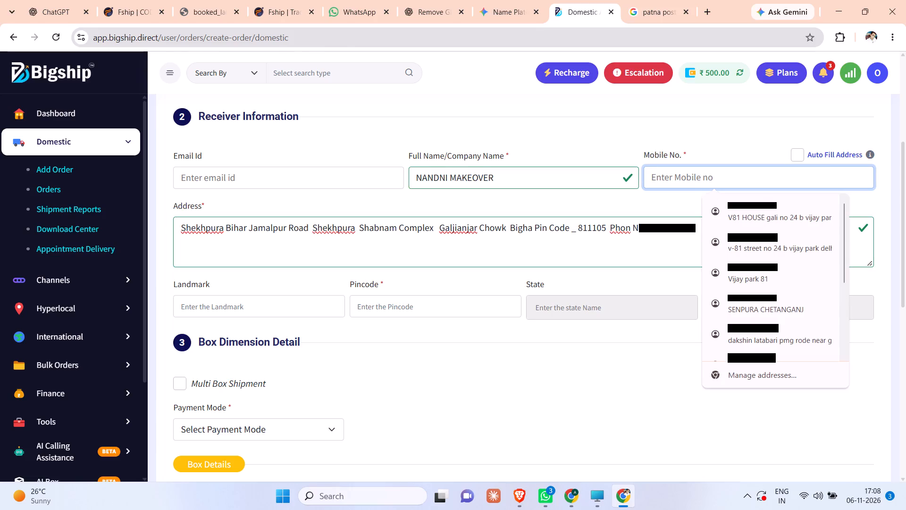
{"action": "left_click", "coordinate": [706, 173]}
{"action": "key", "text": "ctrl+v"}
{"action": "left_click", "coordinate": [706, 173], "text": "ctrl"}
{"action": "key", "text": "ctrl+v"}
Copy the phone number from the end of the address text again and paste it into the receiver's Mobile No. field.
{"action": "left_click", "coordinate": [669, 229]}
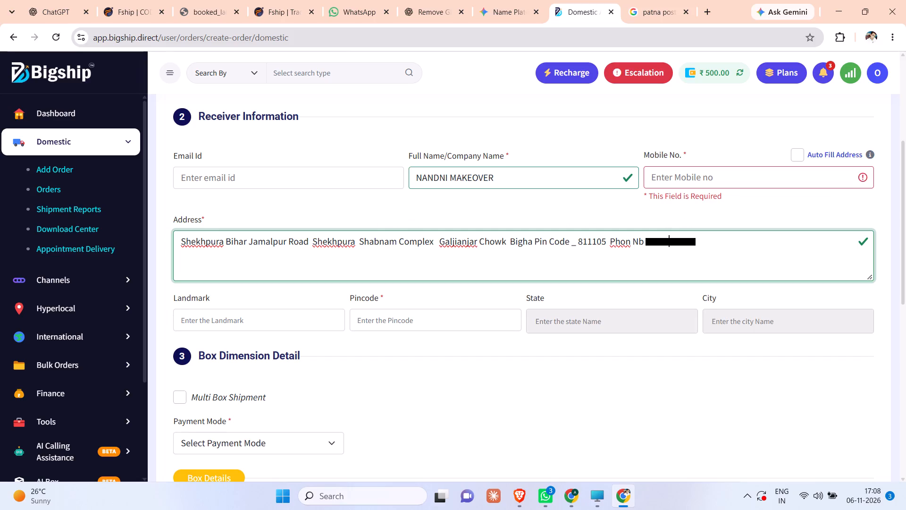
{"action": "left_click_drag", "start_coordinate": [645, 242], "coordinate": [700, 244]}
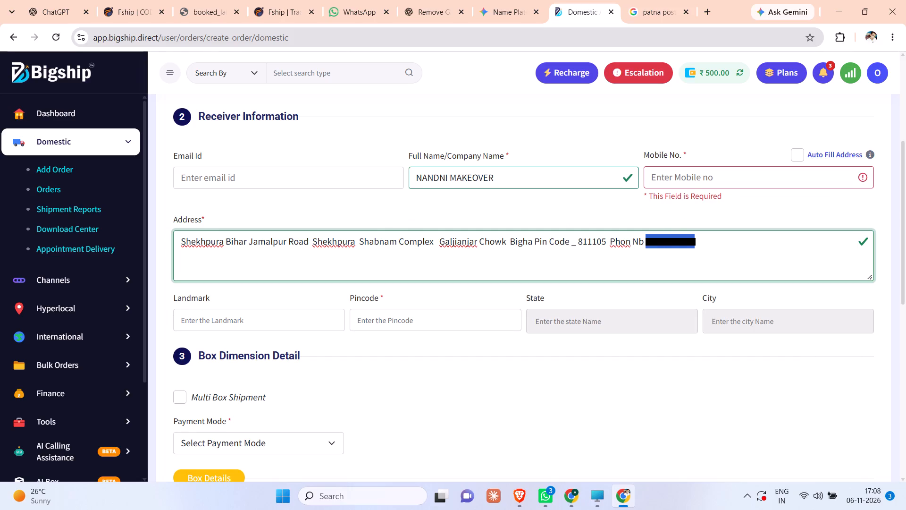
{"action": "right_click", "coordinate": [691, 241]}
{"action": "left_click", "coordinate": [723, 248]}
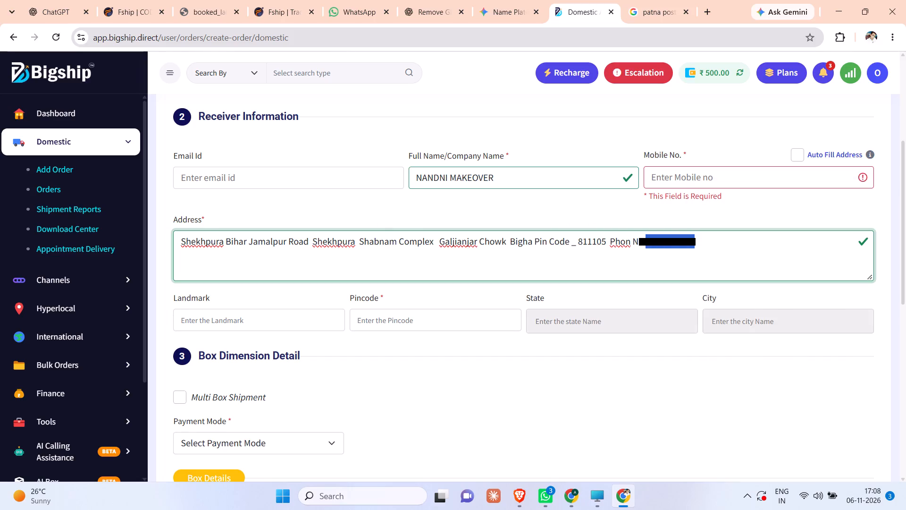
{"action": "left_click", "coordinate": [712, 179]}
{"action": "right_click", "coordinate": [712, 179]}
{"action": "left_click", "coordinate": [741, 323]}
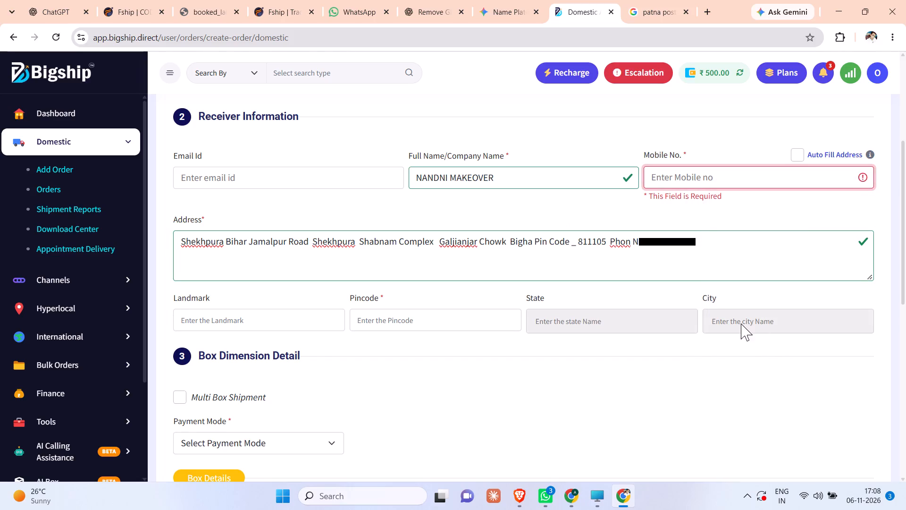
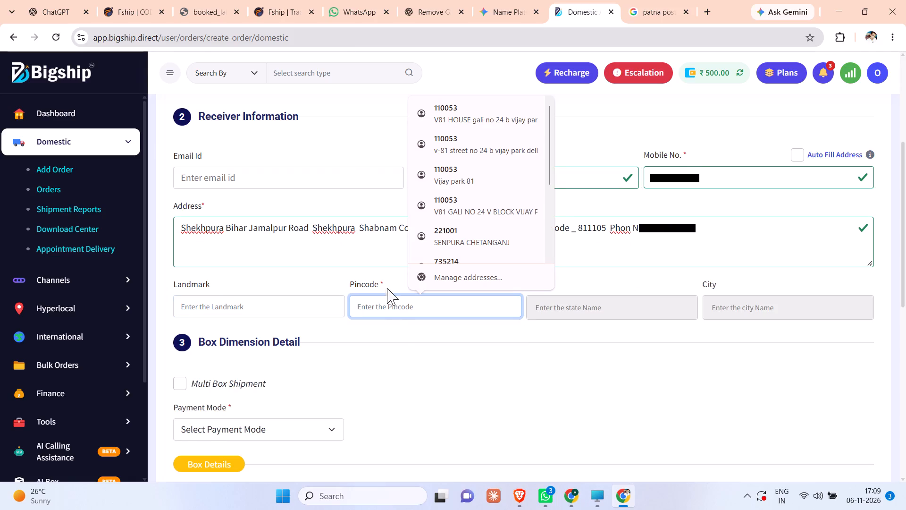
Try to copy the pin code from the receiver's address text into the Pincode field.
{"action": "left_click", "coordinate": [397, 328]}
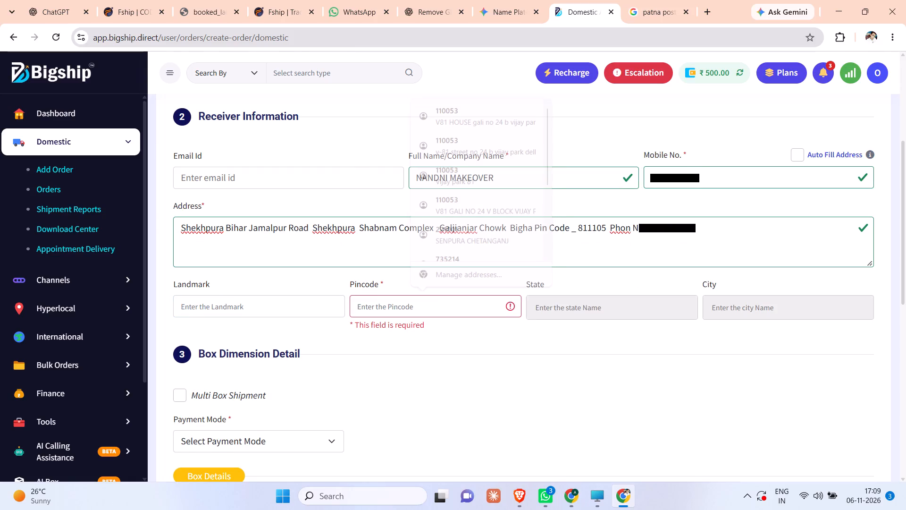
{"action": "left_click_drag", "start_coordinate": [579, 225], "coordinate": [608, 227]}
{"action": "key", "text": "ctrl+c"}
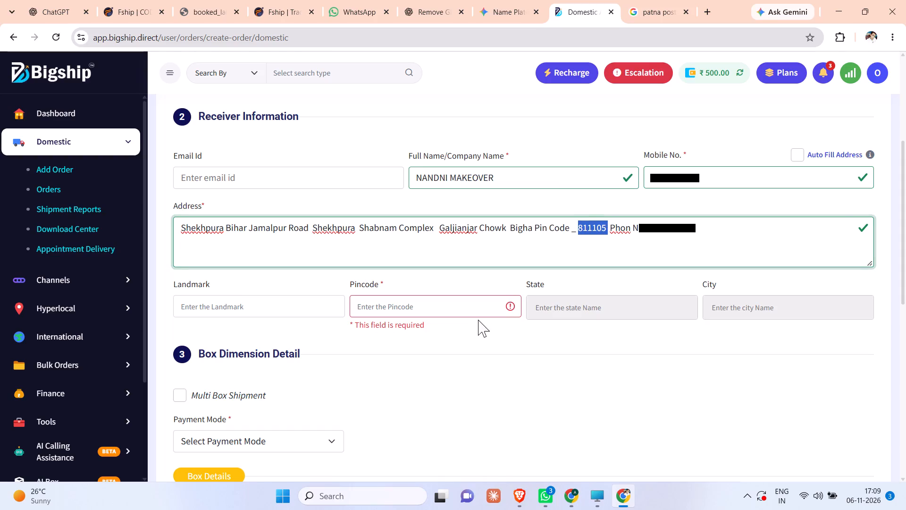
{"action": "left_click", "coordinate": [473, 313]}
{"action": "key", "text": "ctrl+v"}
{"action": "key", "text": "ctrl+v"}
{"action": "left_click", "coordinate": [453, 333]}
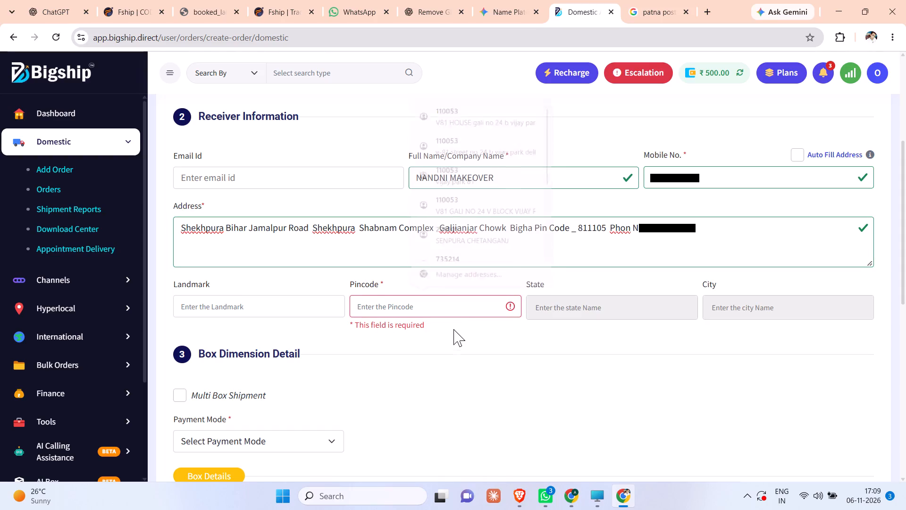
Enter the six-digit pin code given in the address text as the receiver's Pincode.
{"action": "left_click", "coordinate": [484, 300]}
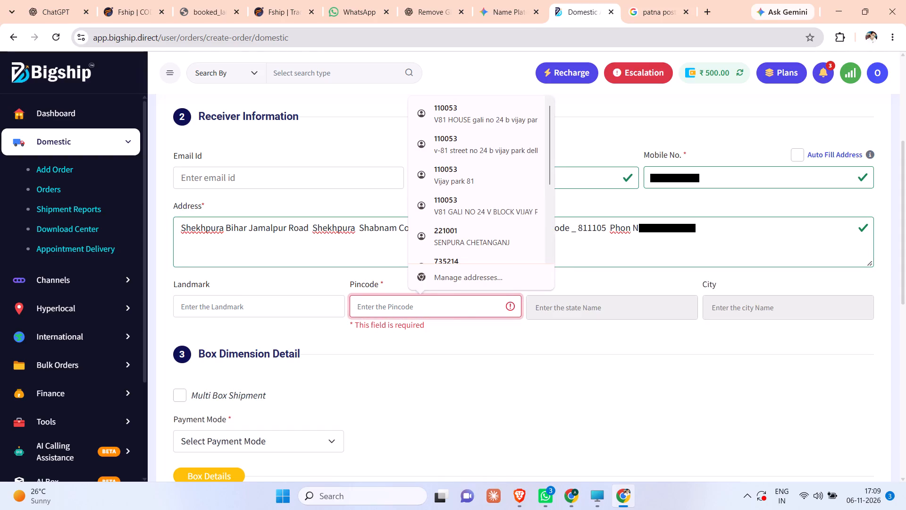
{"action": "key", "text": "8"}
{"action": "type", "text": "11"}
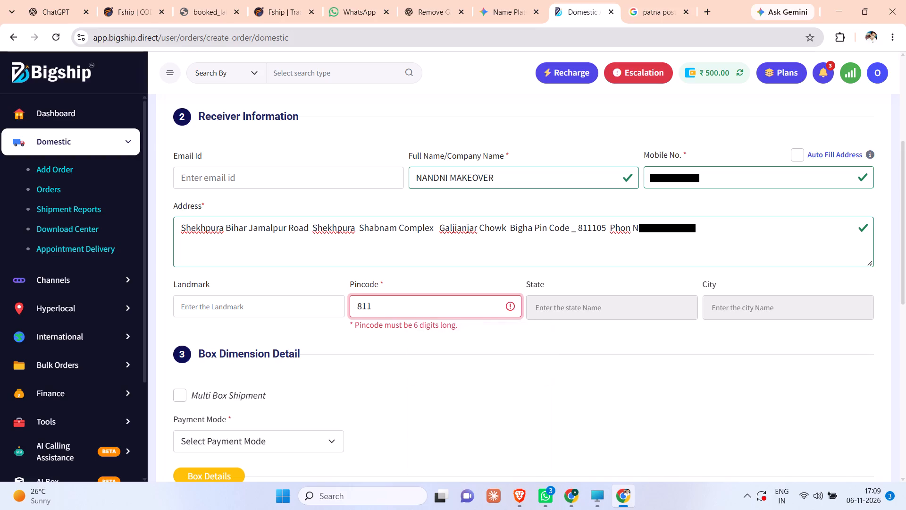
{"action": "type", "text": "105"}
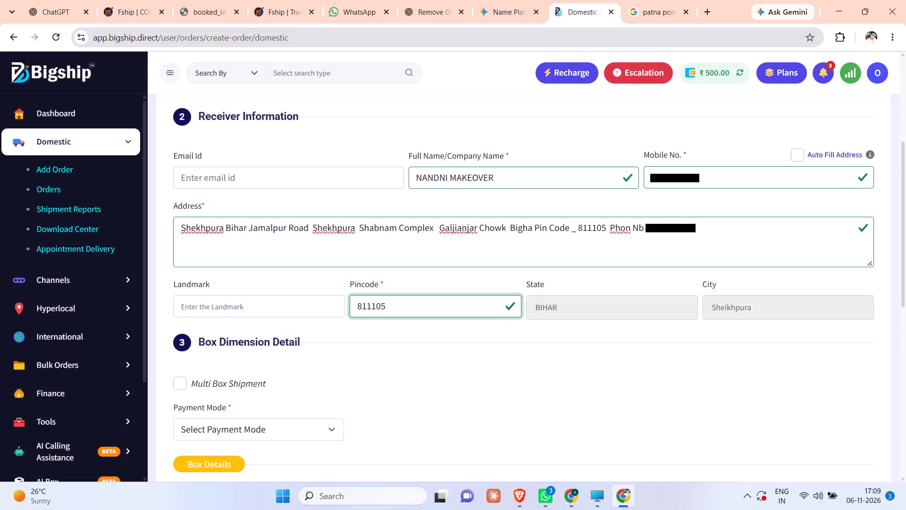
Set the Box Weight to 2 kg in the box details.
{"action": "scroll", "coordinate": [675, 348], "scroll_direction": "down", "scroll_amount": 10}
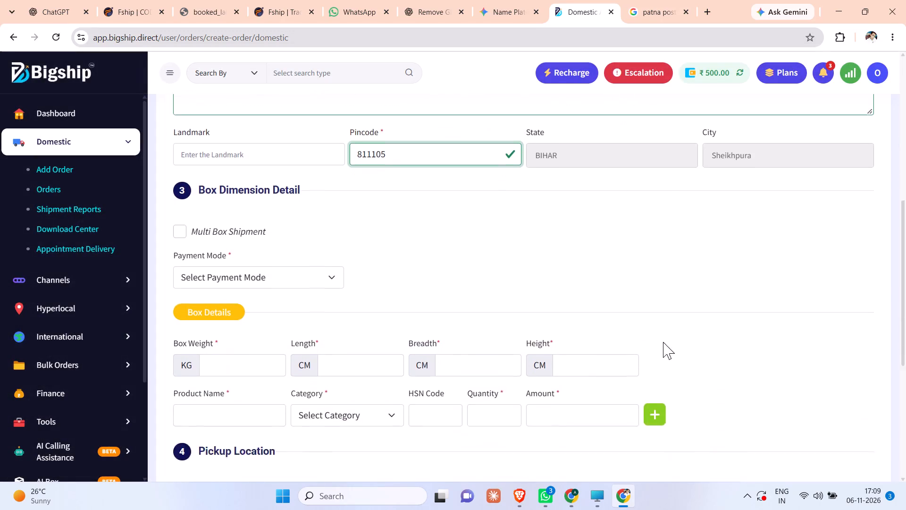
{"action": "left_click", "coordinate": [243, 319]}
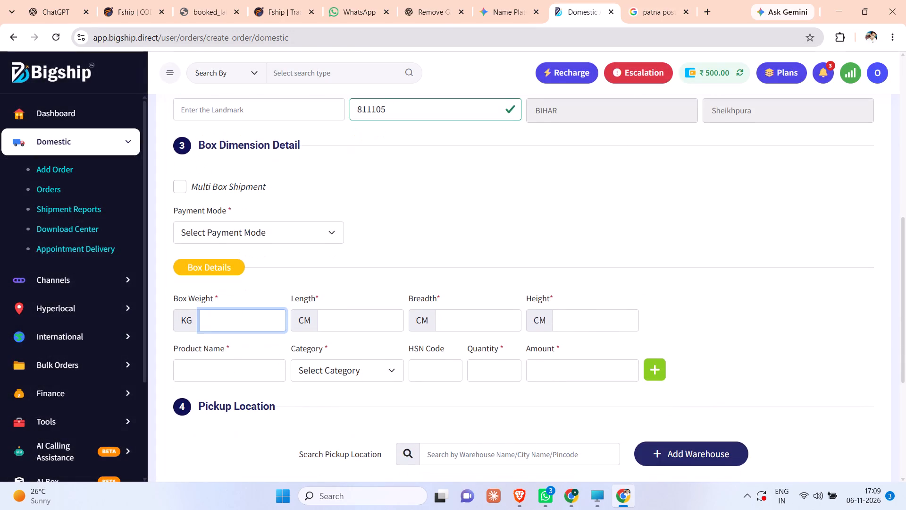
{"action": "key", "text": "2"}
{"action": "key", "text": "Tab"}
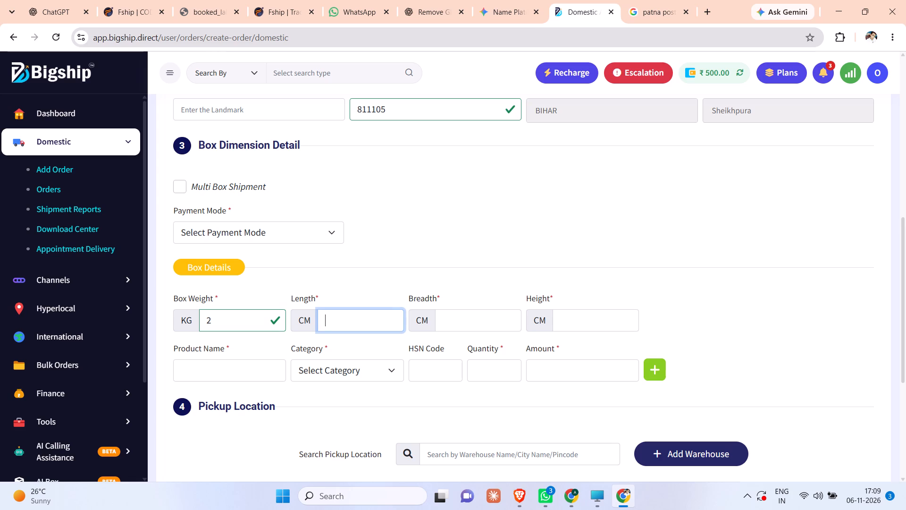
Switch to the Google search page and search for "cm to inch".
{"action": "left_click", "coordinate": [652, 13]}
{"action": "left_click", "coordinate": [477, 88]}
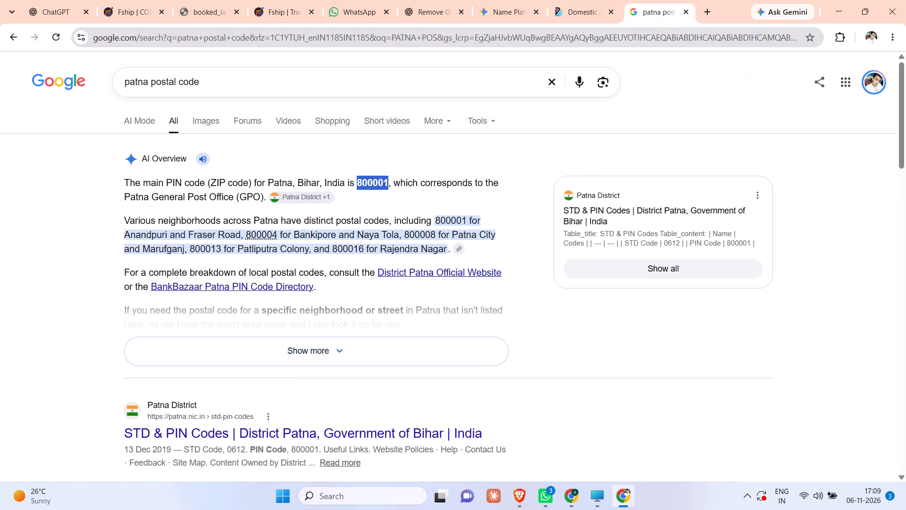
{"action": "key", "text": "ctrl+a"}
{"action": "type", "text": "CM"}
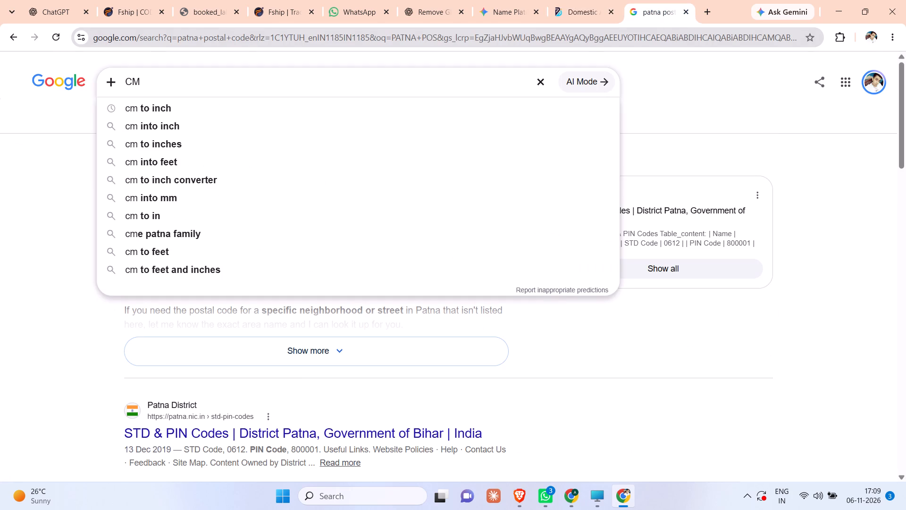
{"action": "key", "text": "Down"}
{"action": "key", "text": "Return"}
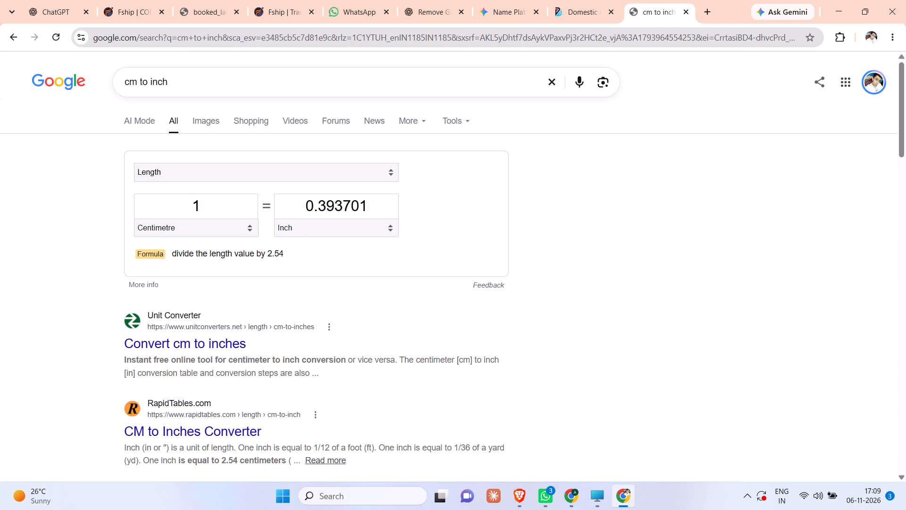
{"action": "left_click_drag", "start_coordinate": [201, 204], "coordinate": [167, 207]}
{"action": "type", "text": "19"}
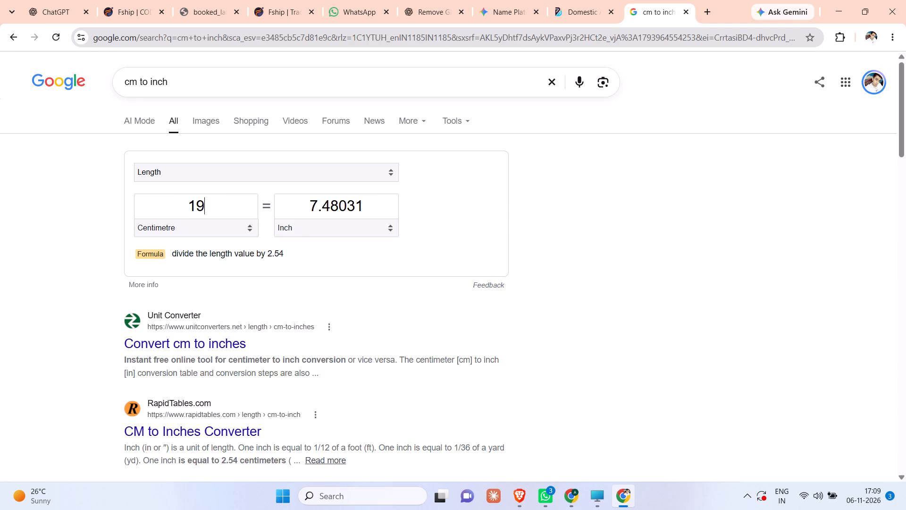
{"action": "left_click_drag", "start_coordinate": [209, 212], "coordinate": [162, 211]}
Convert 19 inches to centimetres in the length converter and copy the centimetre value.
{"action": "left_click", "coordinate": [313, 205]}
{"action": "type", "text": "19"}
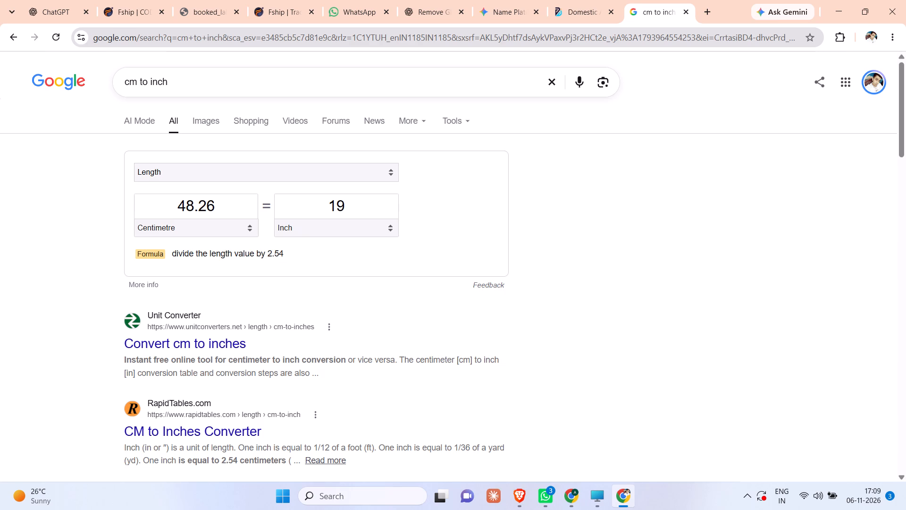
{"action": "double_click", "coordinate": [195, 208]}
{"action": "key", "text": "ctrl+c"}
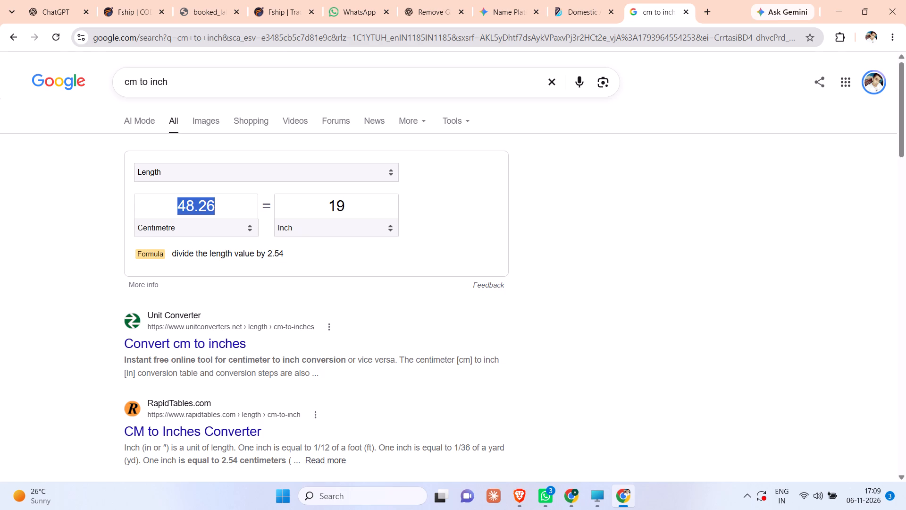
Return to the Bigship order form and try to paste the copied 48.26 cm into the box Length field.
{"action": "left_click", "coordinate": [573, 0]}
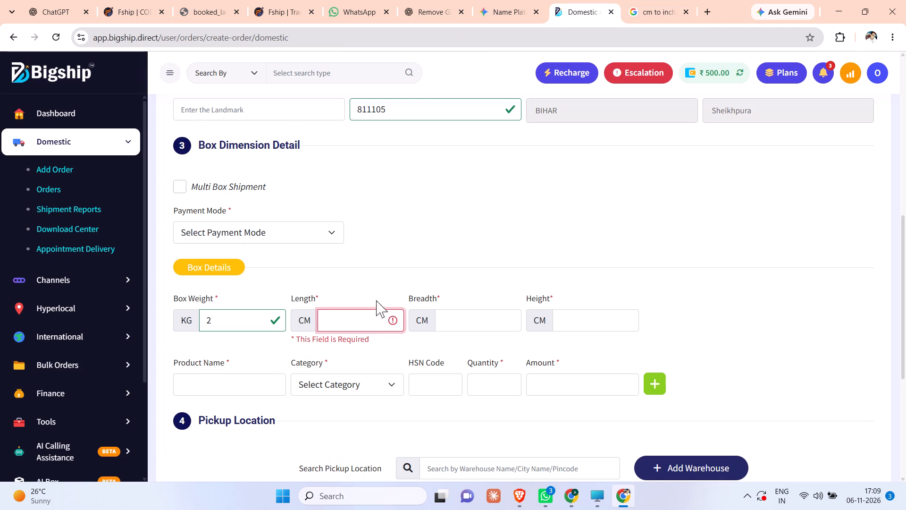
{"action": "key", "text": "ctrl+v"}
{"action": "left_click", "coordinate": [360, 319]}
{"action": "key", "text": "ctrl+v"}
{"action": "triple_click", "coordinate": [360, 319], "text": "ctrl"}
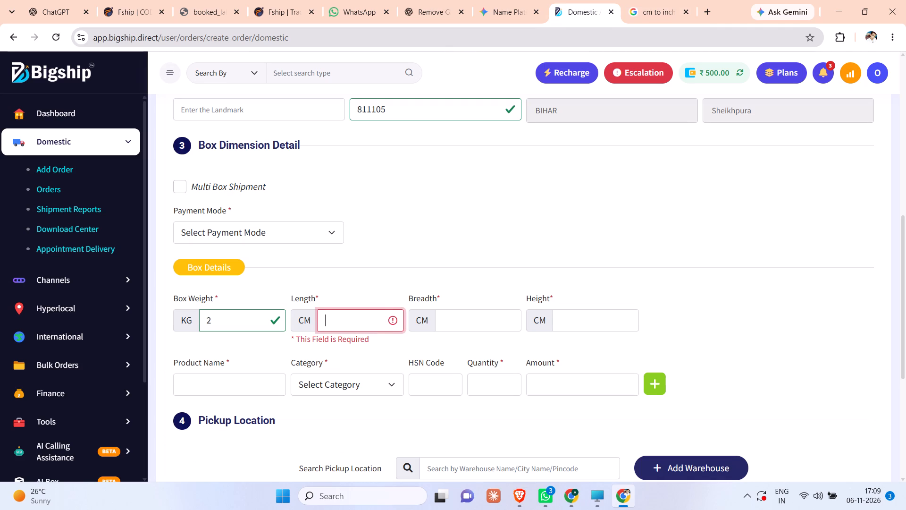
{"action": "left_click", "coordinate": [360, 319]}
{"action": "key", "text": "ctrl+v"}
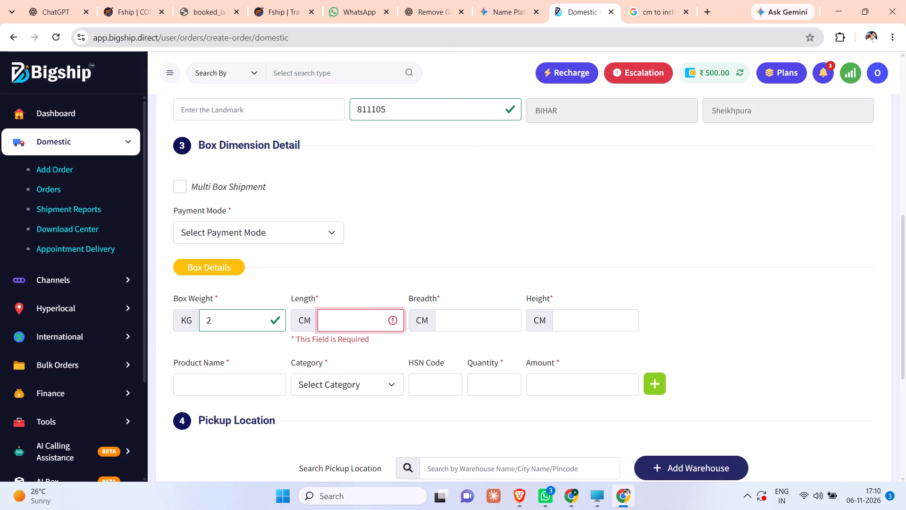
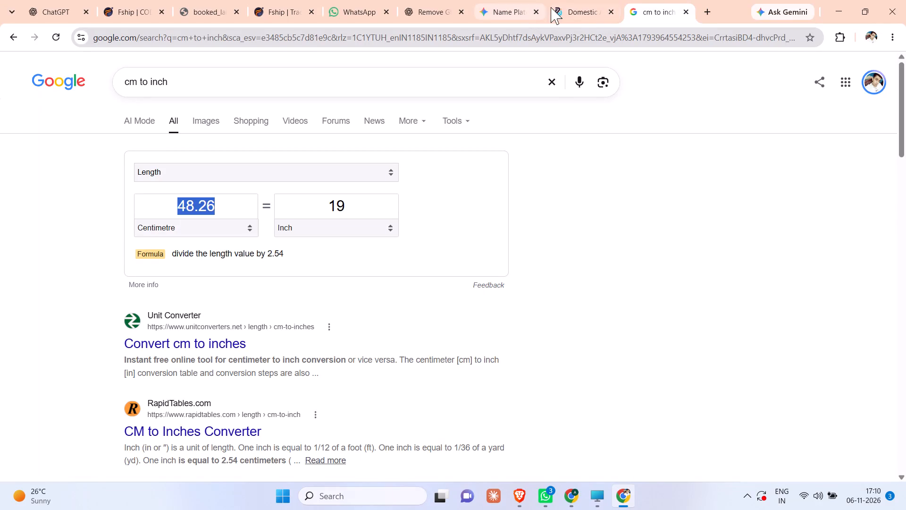
In the Bigship order form, set the box Length to 49 cm, Breadth to 49 cm and Height to 7 cm.
{"action": "left_click", "coordinate": [569, 6]}
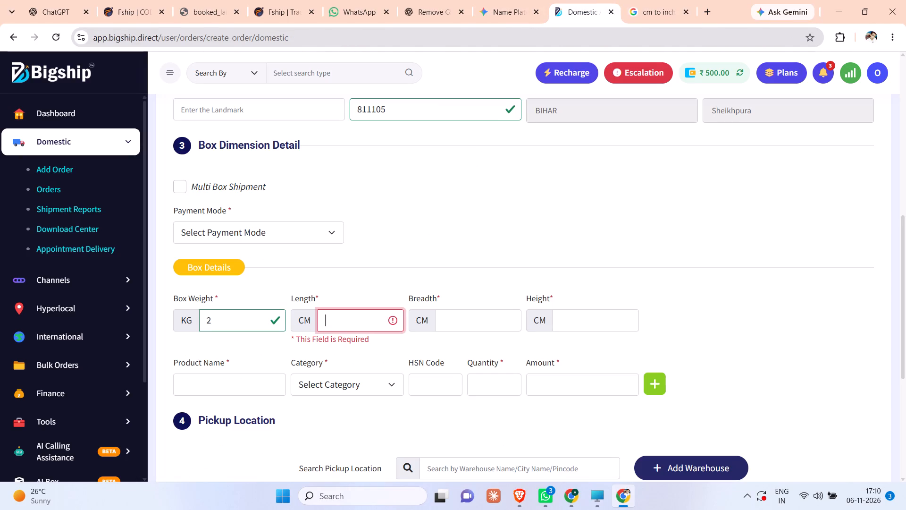
{"action": "left_click", "coordinate": [332, 318]}
{"action": "type", "text": "48"}
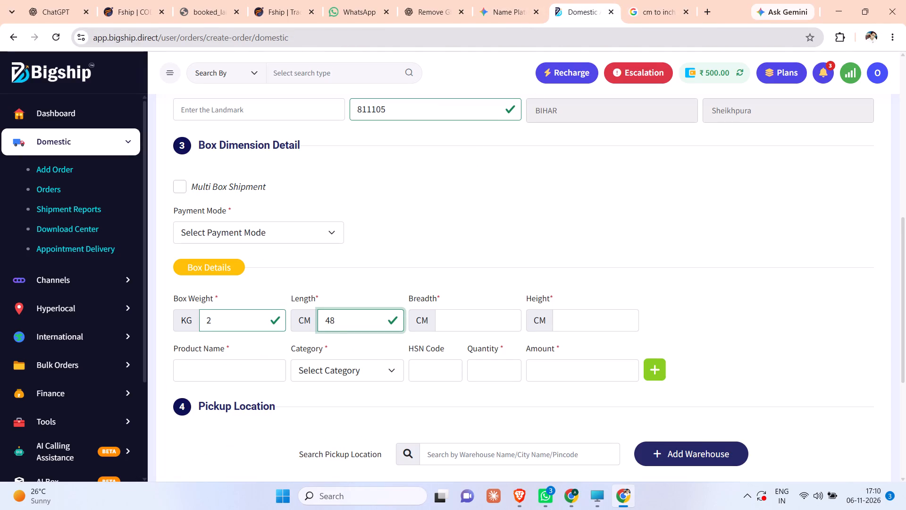
{"action": "type", "text": ".26"}
{"action": "key", "text": "BackSpace"}
{"action": "key", "text": "BackSpace"}
{"action": "type", "text": "......."}
{"action": "key", "text": "BackSpace"}
{"action": "key", "text": "9"}
{"action": "left_click", "coordinate": [484, 316]}
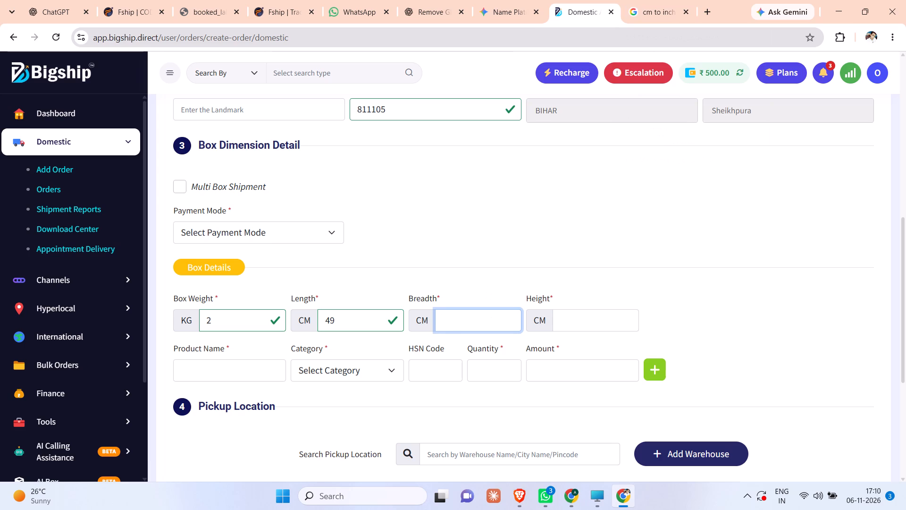
{"action": "type", "text": "49"}
{"action": "left_click", "coordinate": [587, 319]}
{"action": "key", "text": "7"}
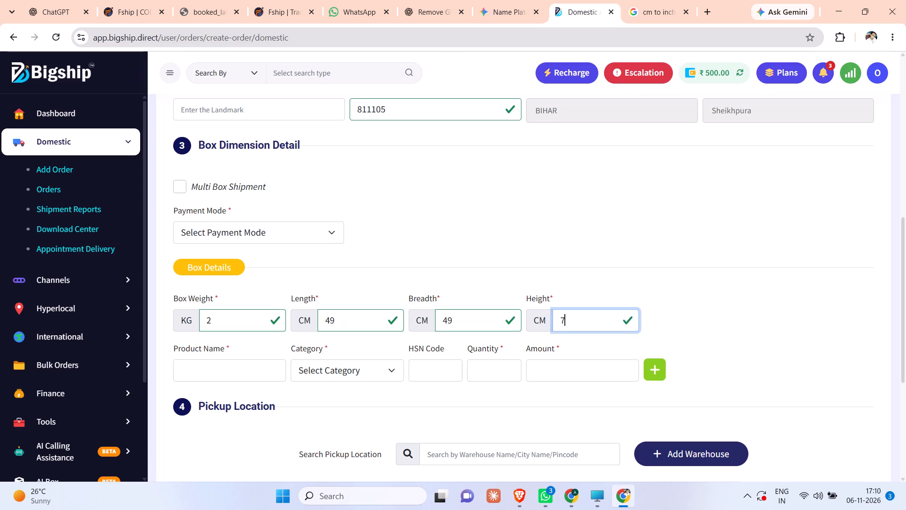
Enter Acrylic Logo as the product name and set its category to Others.
{"action": "left_click", "coordinate": [223, 376]}
{"action": "type", "text": "ACRYLIC LOGO"}
{"action": "left_click", "coordinate": [376, 368]}
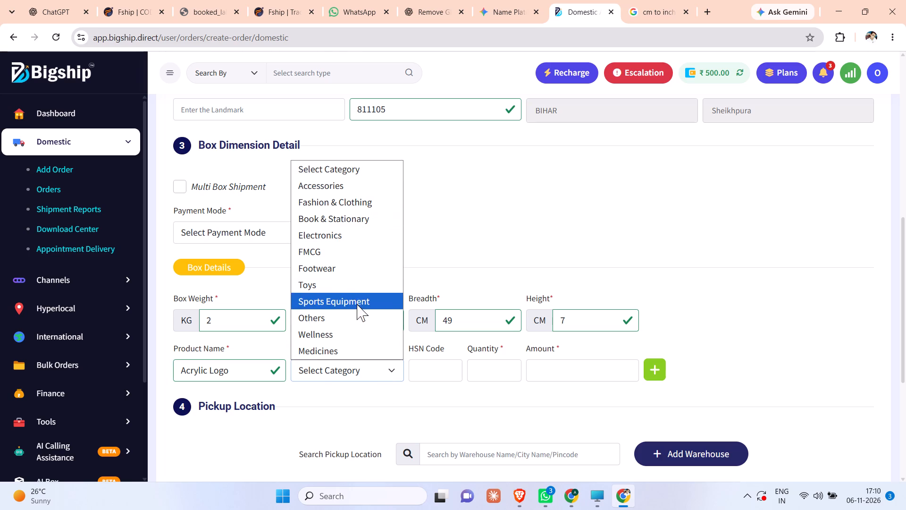
{"action": "scroll", "coordinate": [353, 316], "scroll_direction": "down", "scroll_amount": 3}
{"action": "left_click", "coordinate": [352, 316]}
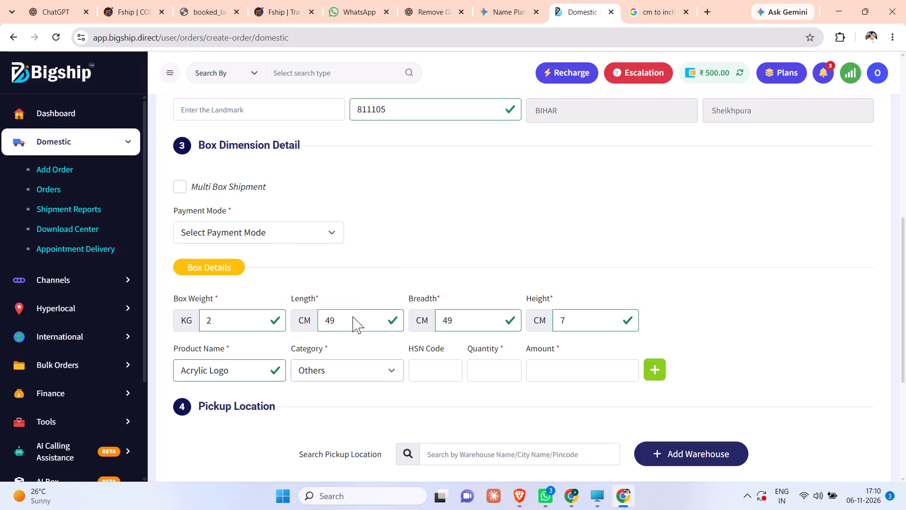
{"action": "scroll", "coordinate": [393, 375], "scroll_direction": "down", "scroll_amount": 1}
{"action": "left_click", "coordinate": [435, 351]}
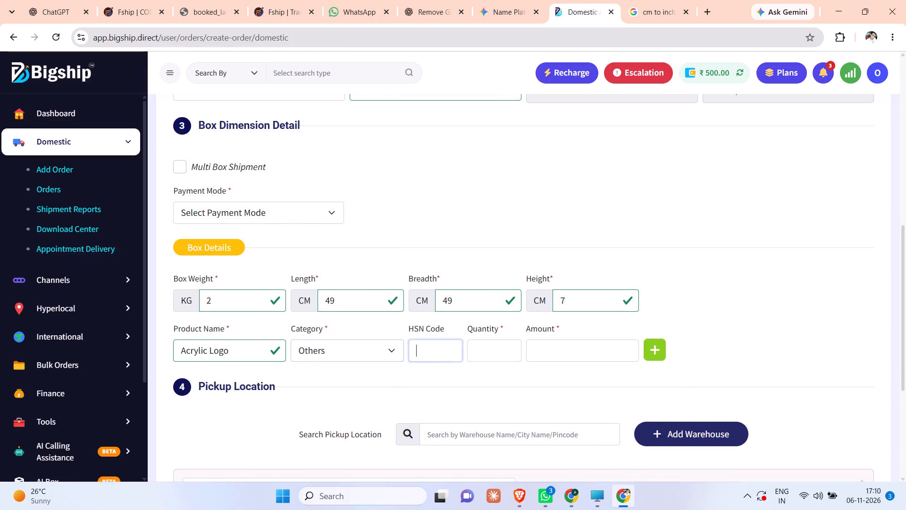
{"action": "left_click", "coordinate": [751, 283]}
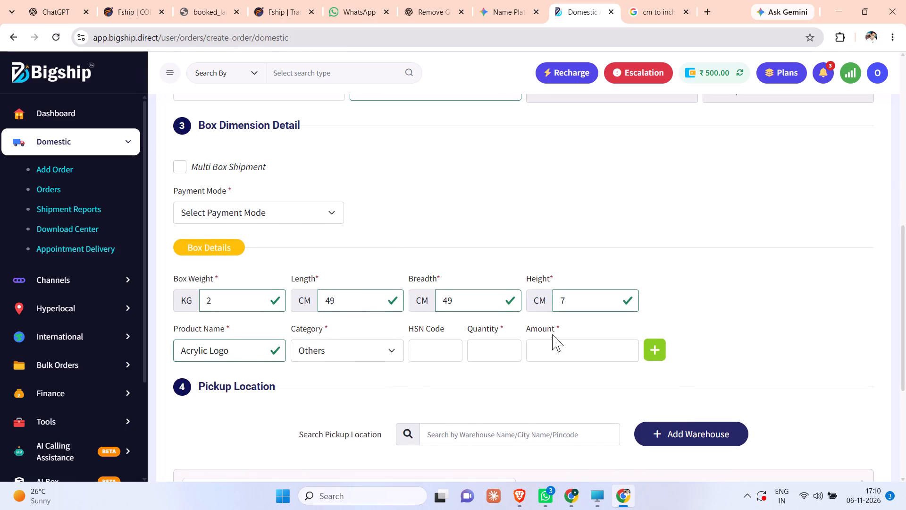
Select the saved Delhi warehouse as the pickup location.
{"action": "scroll", "coordinate": [552, 334], "scroll_direction": "down", "scroll_amount": 8}
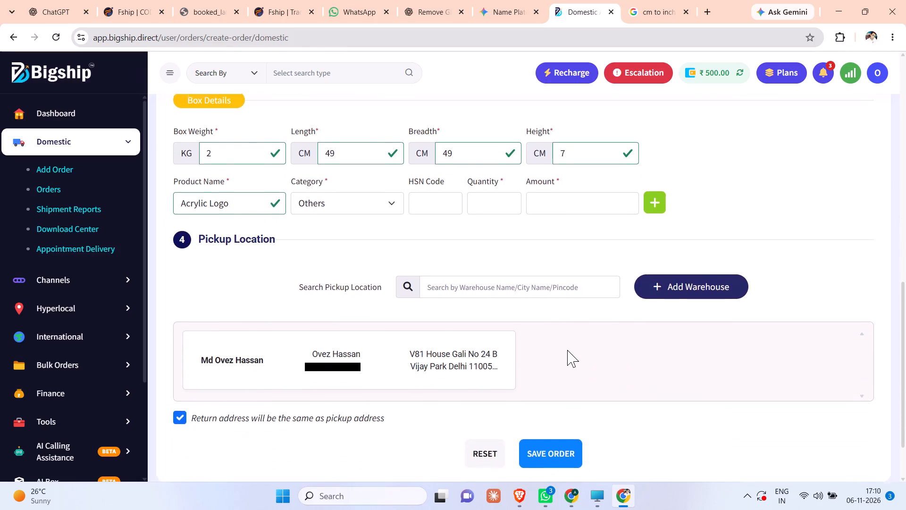
{"action": "scroll", "coordinate": [567, 350], "scroll_direction": "down", "scroll_amount": 1}
{"action": "left_click", "coordinate": [478, 345]}
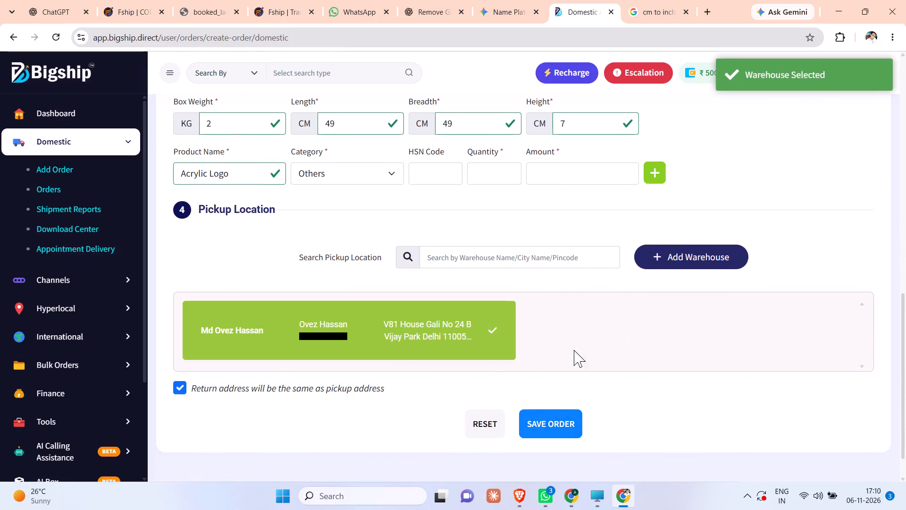
{"action": "left_click", "coordinate": [653, 302]}
{"action": "scroll", "coordinate": [656, 397], "scroll_direction": "up", "scroll_amount": 1}
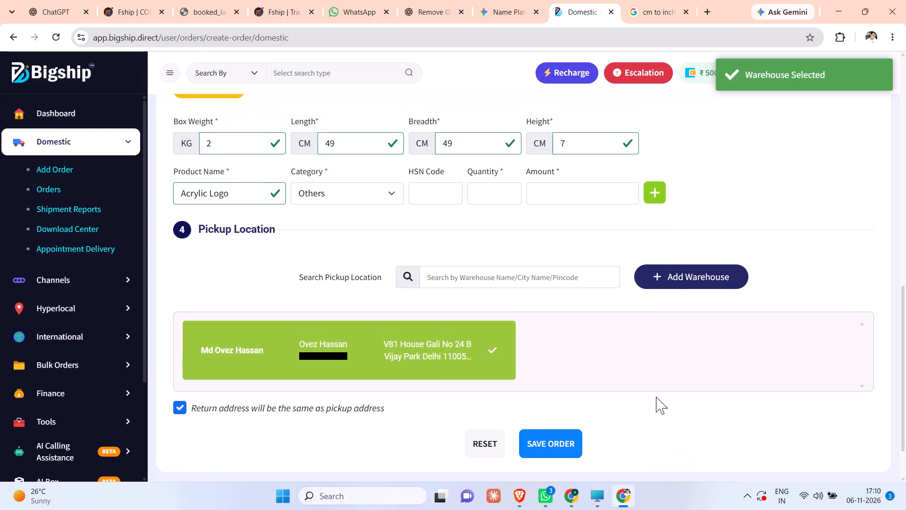
{"action": "scroll", "coordinate": [656, 397], "scroll_direction": "up", "scroll_amount": 2}
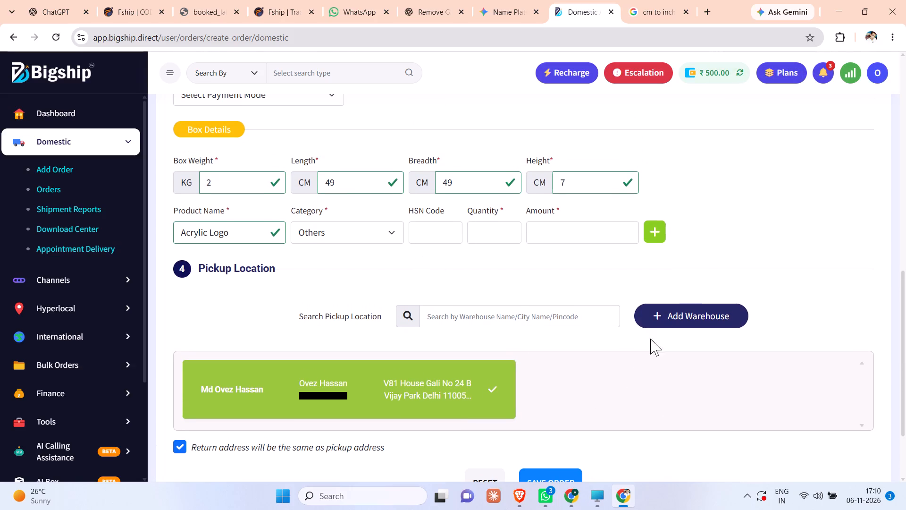
Try to save the order, and enter 001 as the Order ID / Invoice No.
{"action": "scroll", "coordinate": [639, 369], "scroll_direction": "down", "scroll_amount": 5}
{"action": "left_click", "coordinate": [539, 385]}
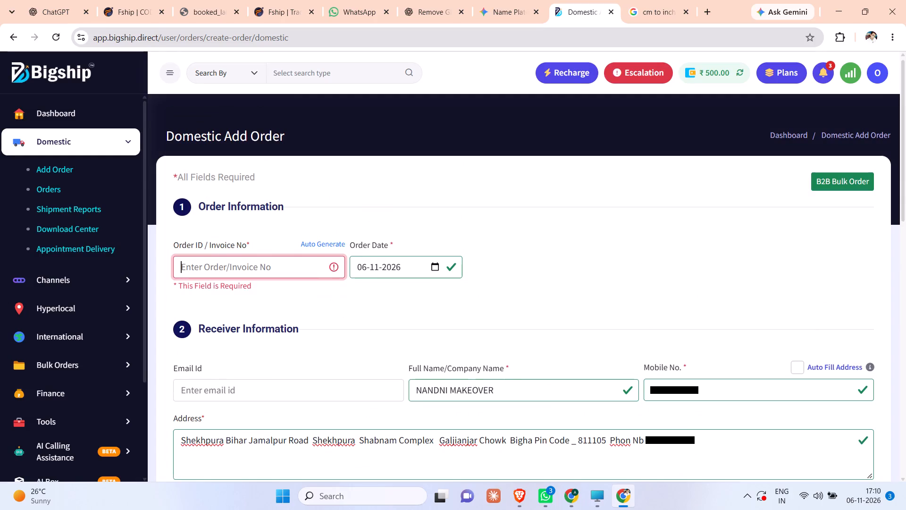
{"action": "type", "text": "001"}
Set the payment mode to COD in the box dimension details.
{"action": "scroll", "coordinate": [326, 258], "scroll_direction": "down", "scroll_amount": 11}
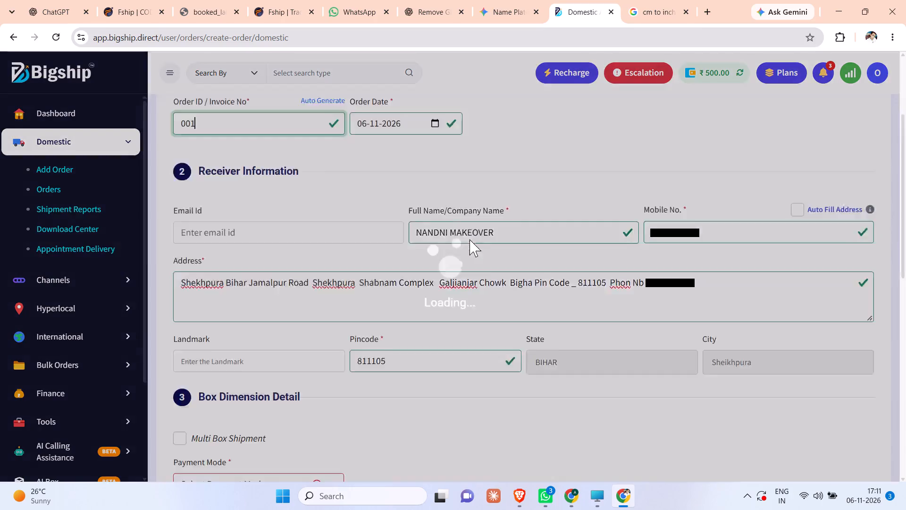
{"action": "scroll", "coordinate": [470, 239], "scroll_direction": "down", "scroll_amount": 6}
{"action": "scroll", "coordinate": [524, 239], "scroll_direction": "down", "scroll_amount": 4}
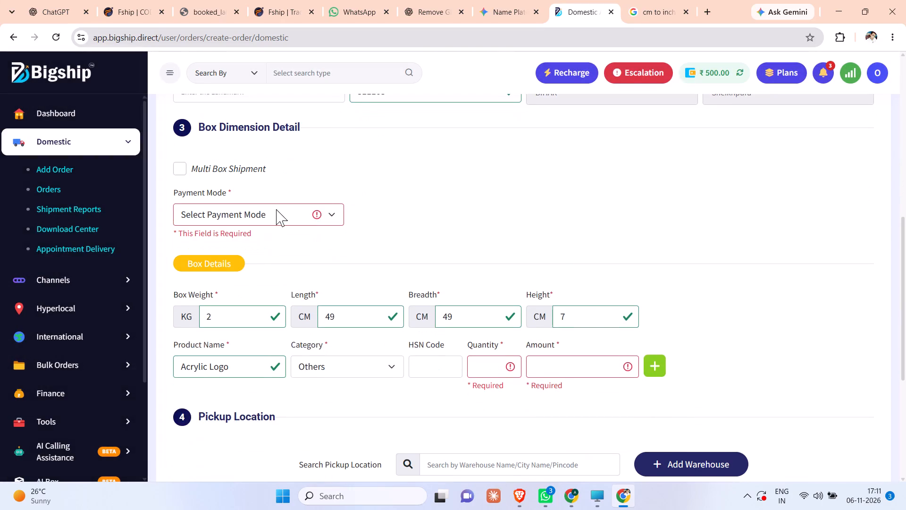
{"action": "left_click", "coordinate": [261, 210]}
{"action": "left_click", "coordinate": [229, 263]}
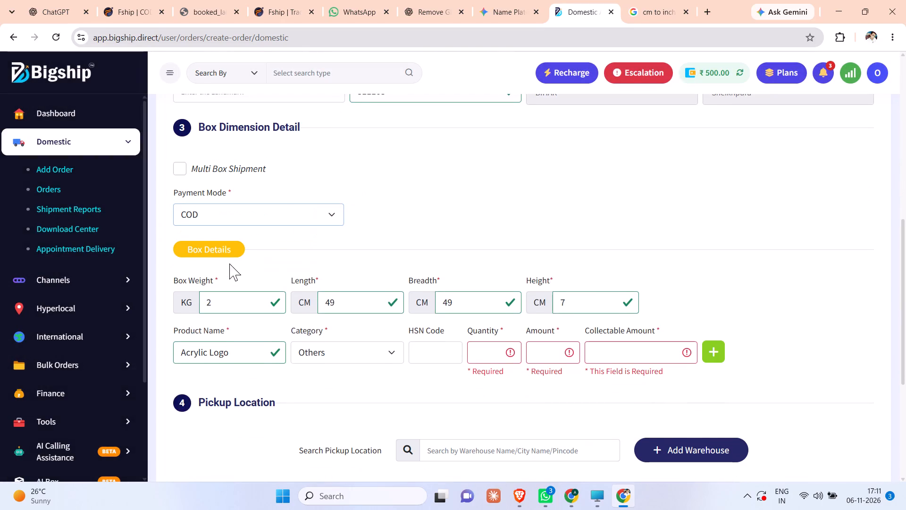
Fill in the product's quantity as 1, amount as 1500 and collectable amount as 1500.
{"action": "scroll", "coordinate": [489, 265], "scroll_direction": "down", "scroll_amount": 3}
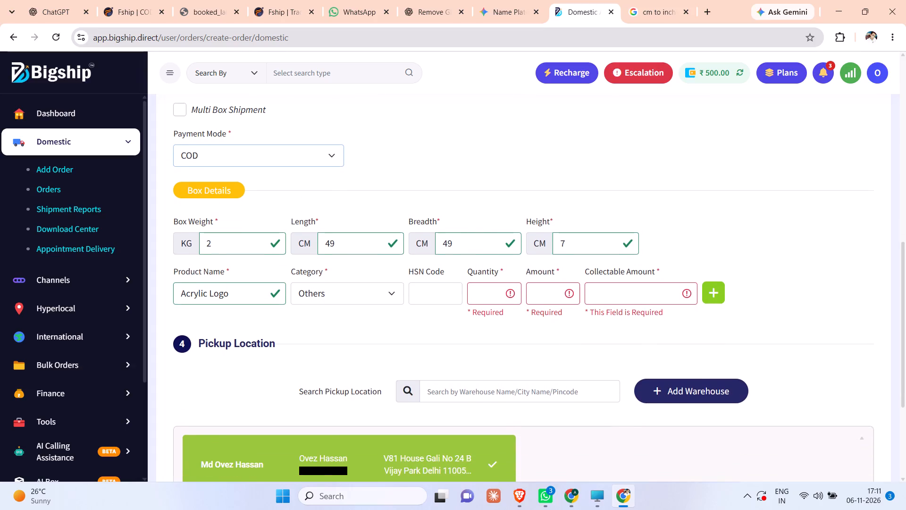
{"action": "left_click", "coordinate": [534, 297]}
{"action": "type", "text": "1500"}
{"action": "left_click", "coordinate": [491, 297]}
{"action": "key", "text": "1"}
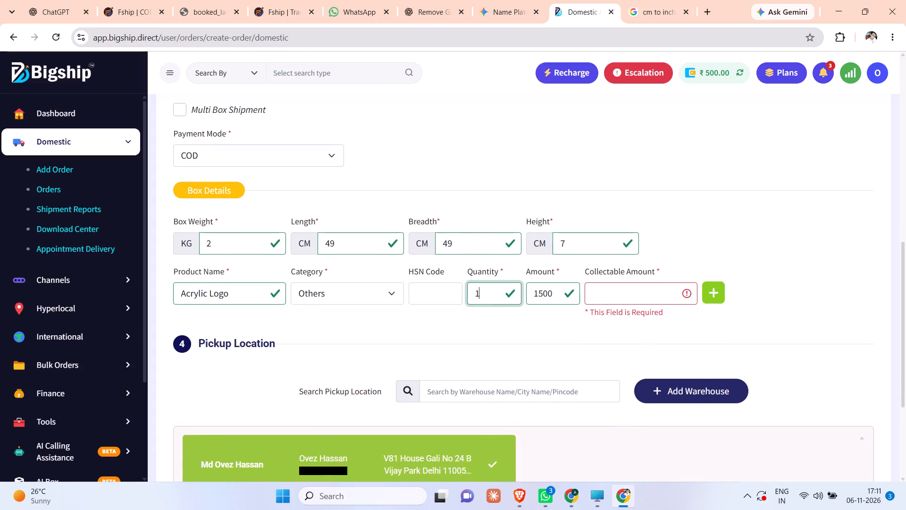
{"action": "left_click", "coordinate": [622, 286]}
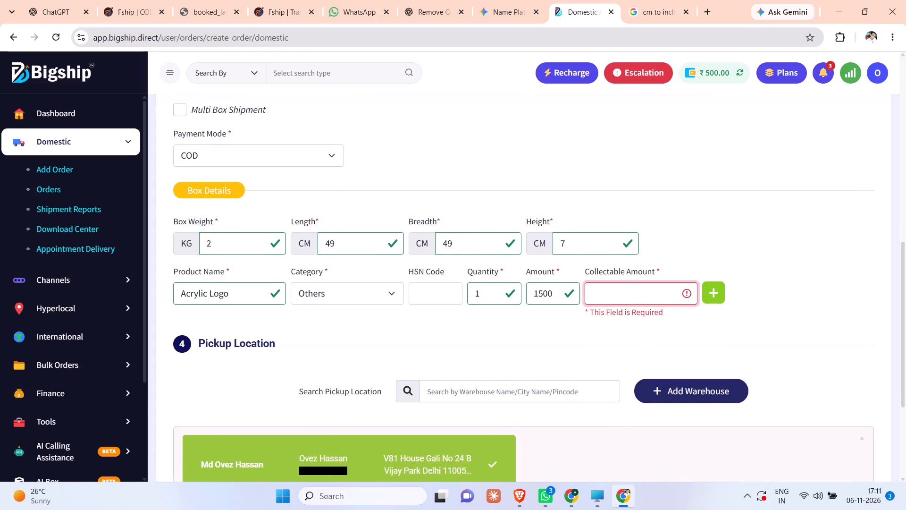
{"action": "type", "text": "1500"}
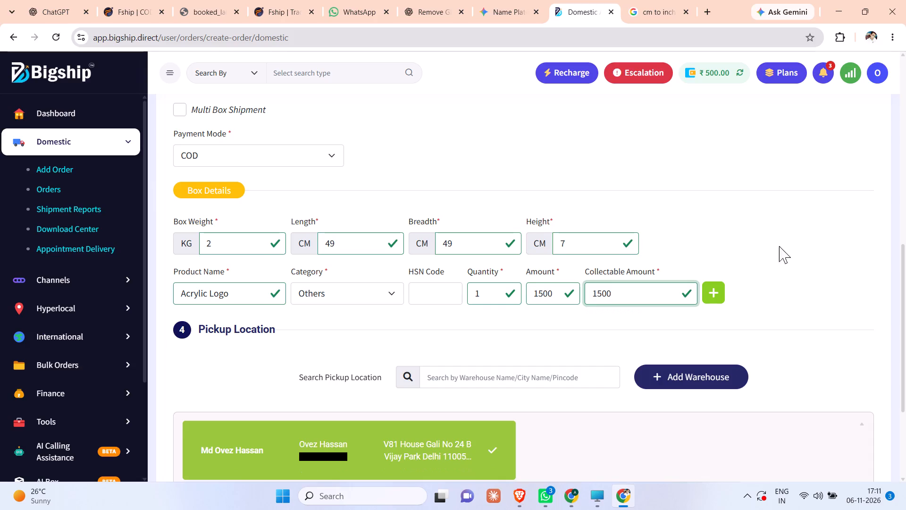
{"action": "left_click", "coordinate": [801, 245]}
Save the completed domestic order.
{"action": "scroll", "coordinate": [746, 261], "scroll_direction": "down", "scroll_amount": 5}
{"action": "scroll", "coordinate": [428, 365], "scroll_direction": "down", "scroll_amount": 1}
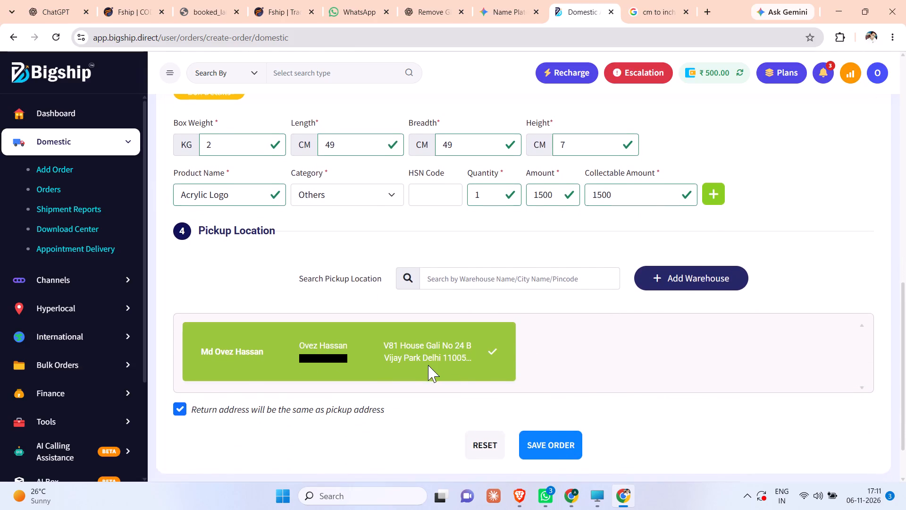
{"action": "scroll", "coordinate": [428, 365], "scroll_direction": "down", "scroll_amount": 1}
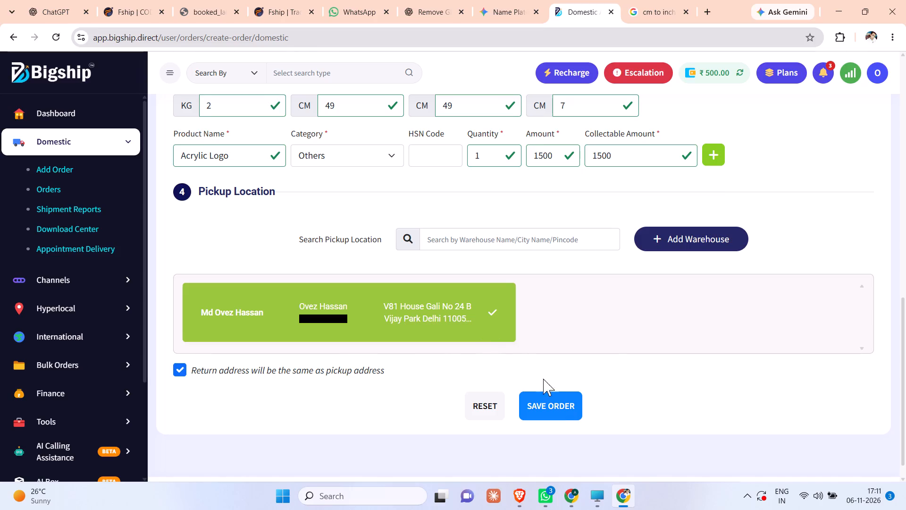
{"action": "left_click", "coordinate": [561, 397]}
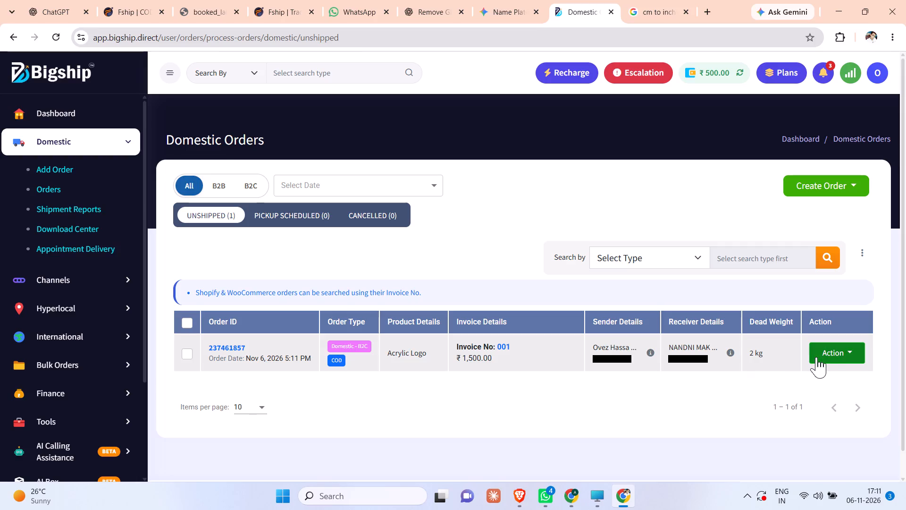
Start shipping the unshipped Acrylic Logo order with invoice number 001.
{"action": "left_click", "coordinate": [833, 358]}
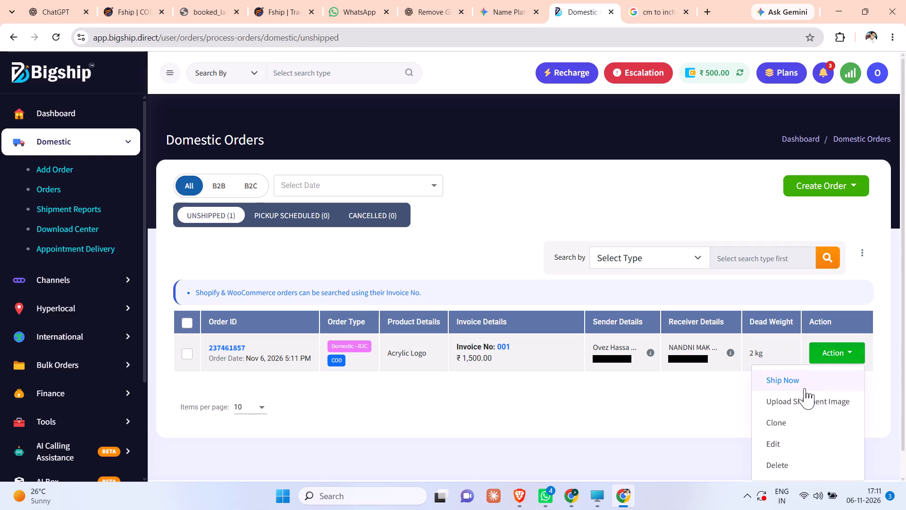
{"action": "left_click", "coordinate": [800, 384]}
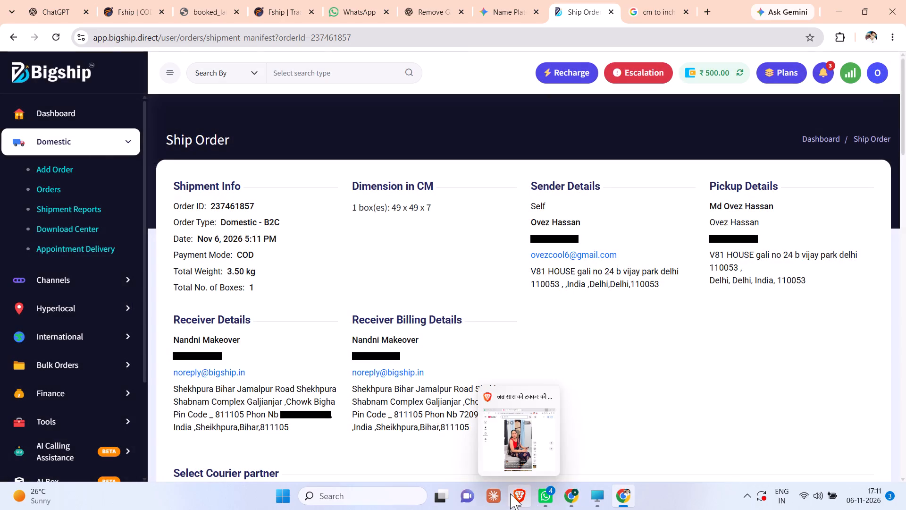
Review the shipment details and compare the available courier partners by applied weight, delivery time and total charges.
{"action": "scroll", "coordinate": [639, 288], "scroll_direction": "down", "scroll_amount": 5}
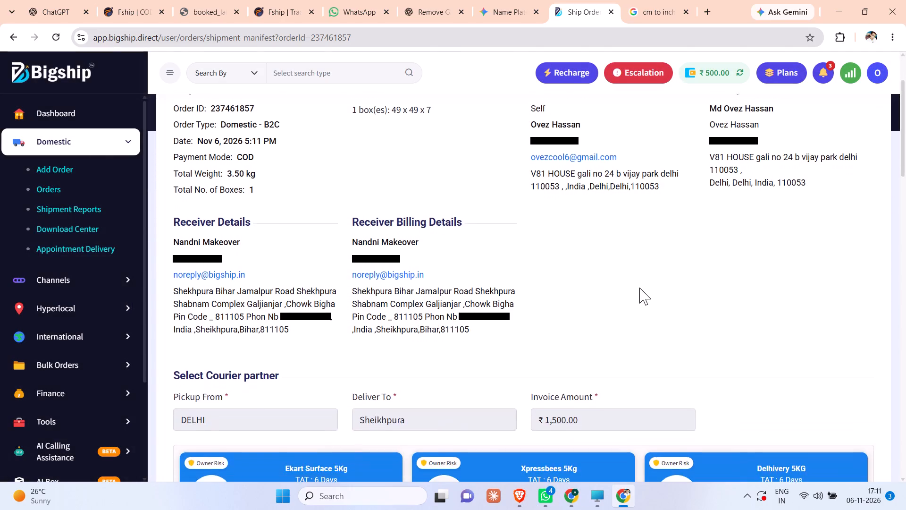
{"action": "scroll", "coordinate": [639, 288], "scroll_direction": "down", "scroll_amount": 5}
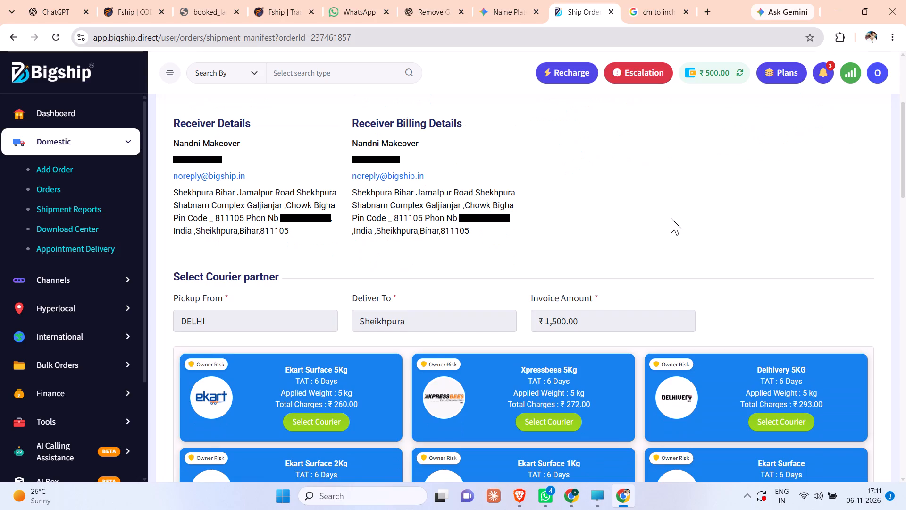
{"action": "scroll", "coordinate": [671, 218], "scroll_direction": "down", "scroll_amount": 4}
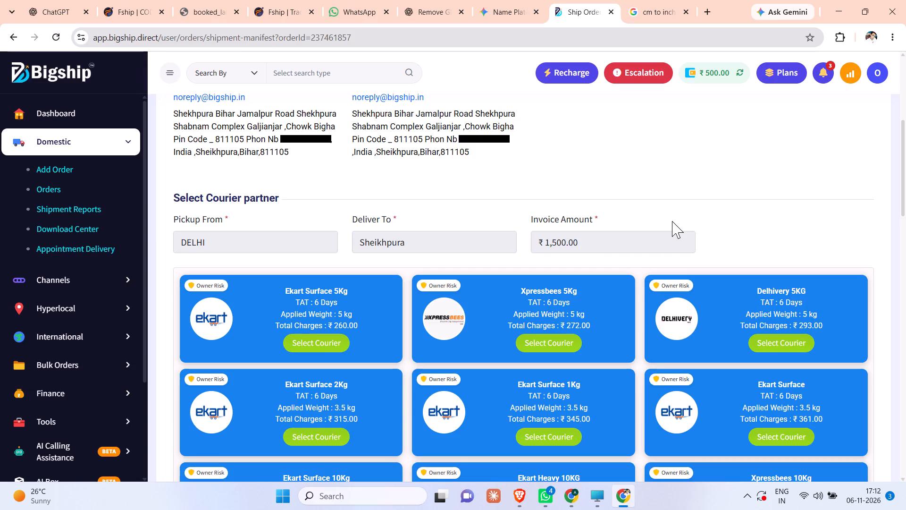
{"action": "scroll", "coordinate": [695, 238], "scroll_direction": "down", "scroll_amount": 3}
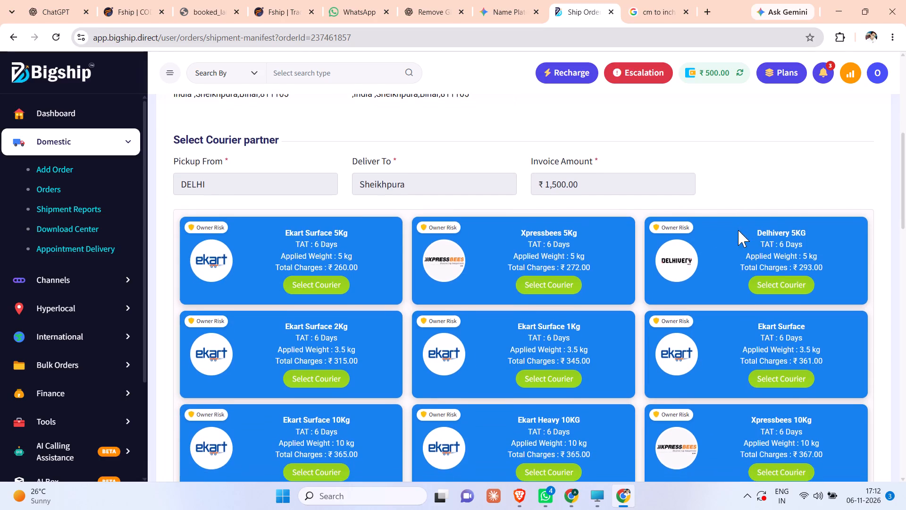
{"action": "scroll", "coordinate": [712, 178], "scroll_direction": "down", "scroll_amount": 2}
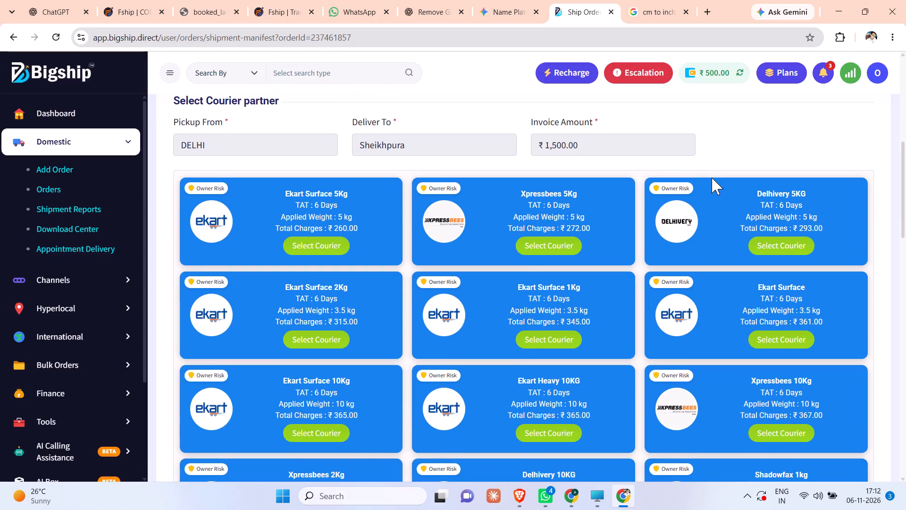
{"action": "scroll", "coordinate": [669, 217], "scroll_direction": "down", "scroll_amount": 2}
{"action": "scroll", "coordinate": [634, 347], "scroll_direction": "down", "scroll_amount": 1}
{"action": "scroll", "coordinate": [627, 387], "scroll_direction": "down", "scroll_amount": 18}
{"action": "scroll", "coordinate": [627, 389], "scroll_direction": "down", "scroll_amount": 6}
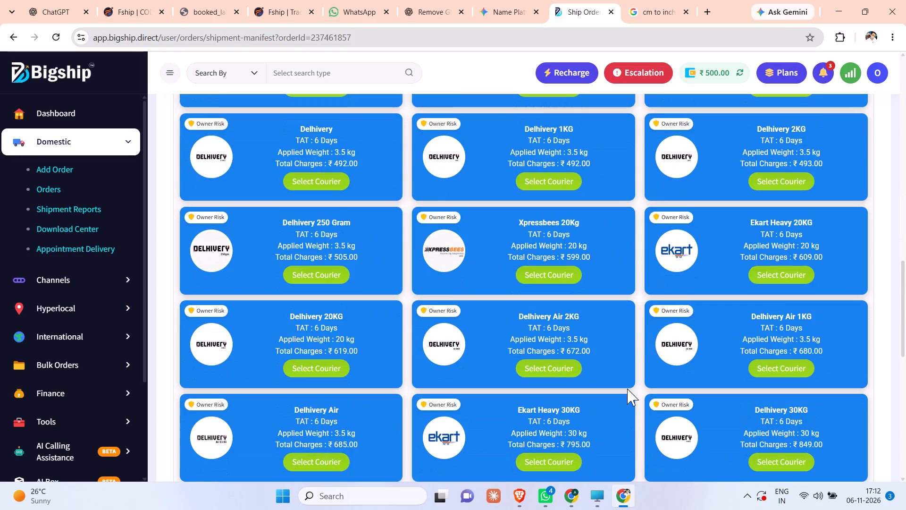
{"action": "scroll", "coordinate": [627, 389], "scroll_direction": "up", "scroll_amount": 20}
{"action": "scroll", "coordinate": [627, 389], "scroll_direction": "up", "scroll_amount": 9}
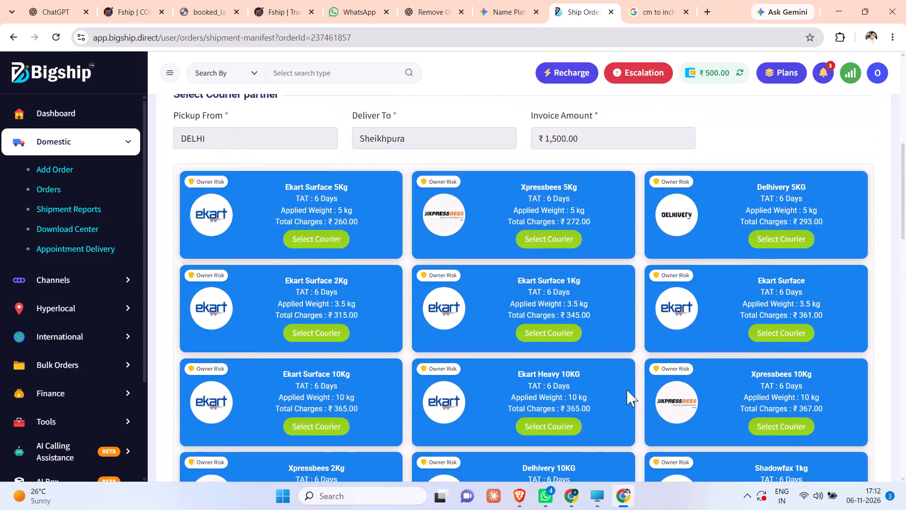
Select Ekart Surface 5Kg as the courier partner for the shipment.
{"action": "scroll", "coordinate": [627, 390], "scroll_direction": "up", "scroll_amount": 7}
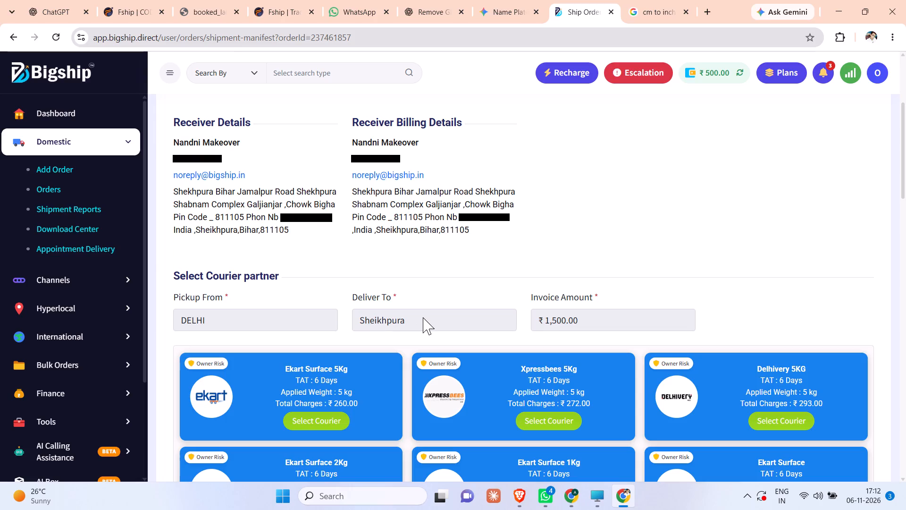
{"action": "left_click", "coordinate": [337, 423]}
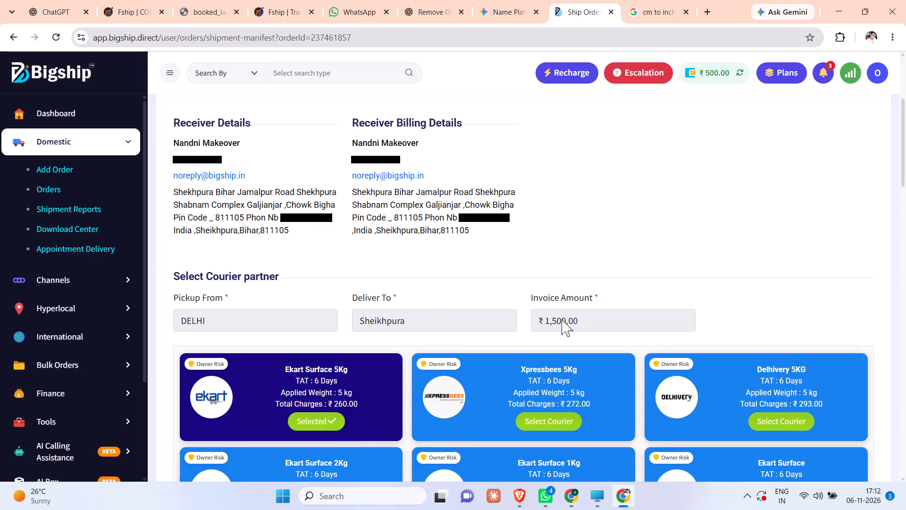
{"action": "left_click", "coordinate": [336, 377]}
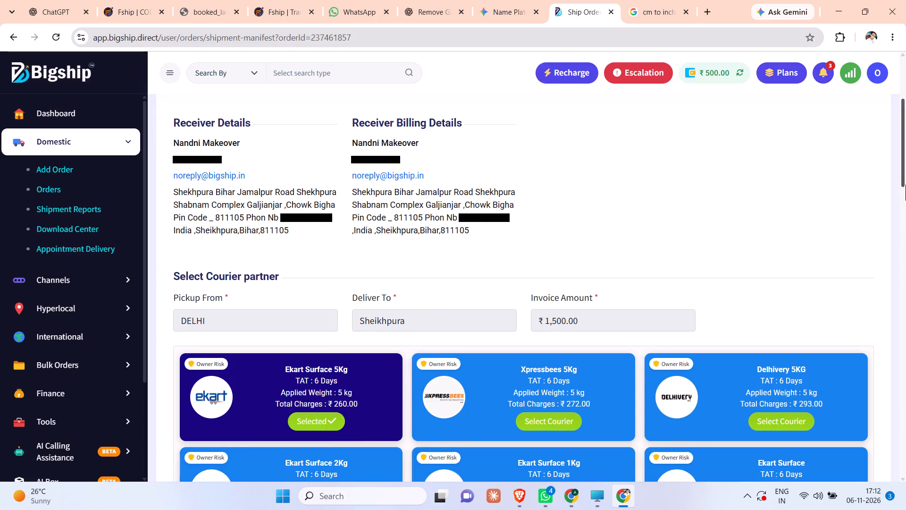
Choose Owner Risk as the shipment's insurance type.
{"action": "left_click_drag", "start_coordinate": [905, 178], "coordinate": [905, 376]}
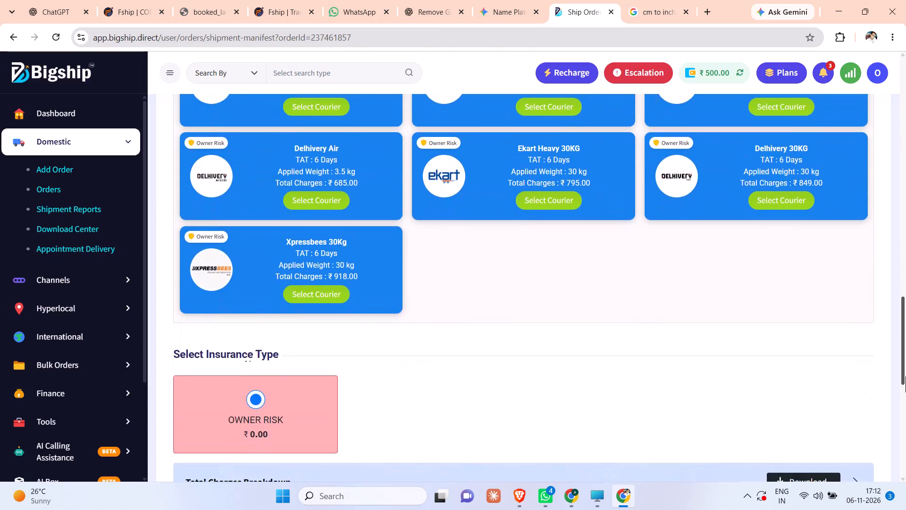
{"action": "left_click_drag", "start_coordinate": [905, 376], "coordinate": [905, 382]}
{"action": "scroll", "coordinate": [609, 400], "scroll_direction": "down", "scroll_amount": 6}
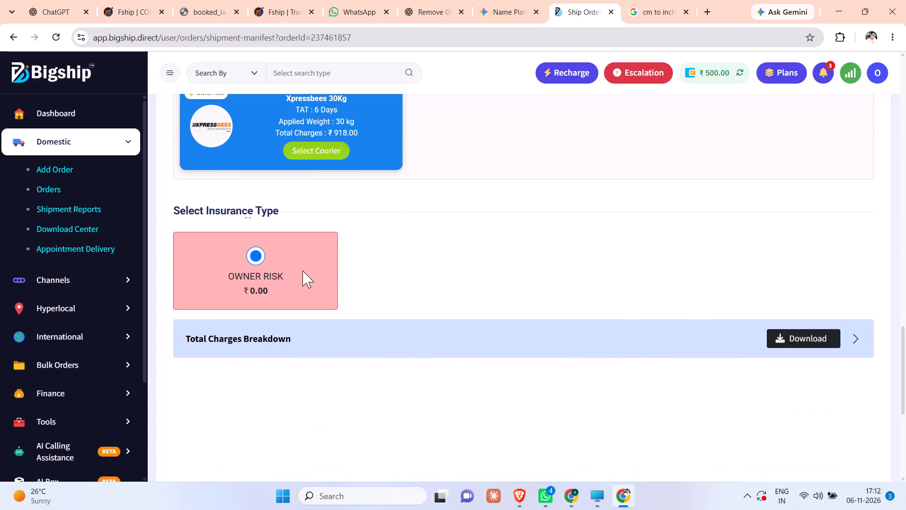
{"action": "left_click", "coordinate": [254, 258]}
{"action": "left_click", "coordinate": [322, 290]}
Preview the printable total charges breakdown for the selected courier and close it without printing.
{"action": "scroll", "coordinate": [646, 326], "scroll_direction": "down", "scroll_amount": 3}
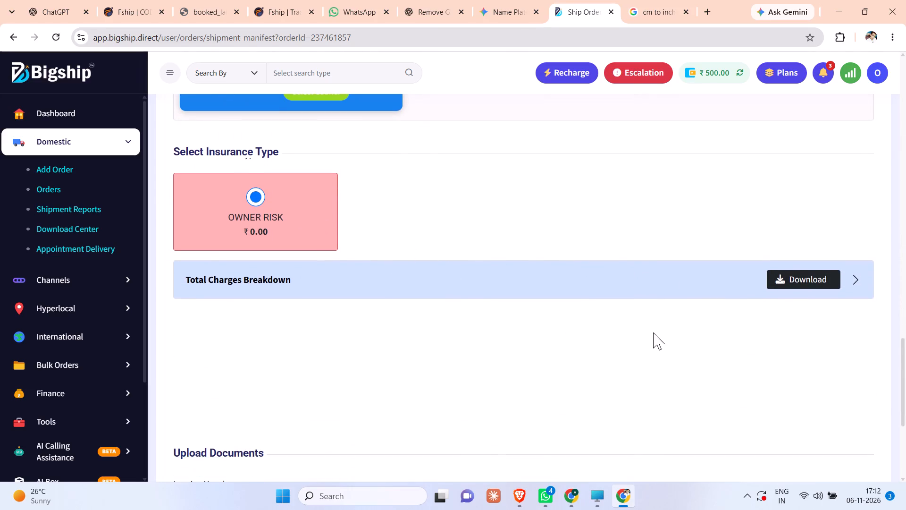
{"action": "scroll", "coordinate": [653, 332], "scroll_direction": "down", "scroll_amount": 11}
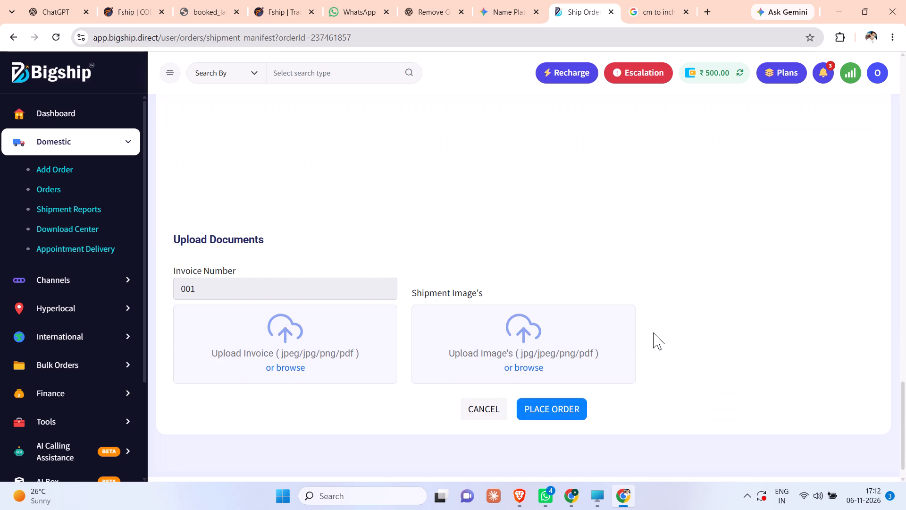
{"action": "scroll", "coordinate": [653, 332], "scroll_direction": "up", "scroll_amount": 8}
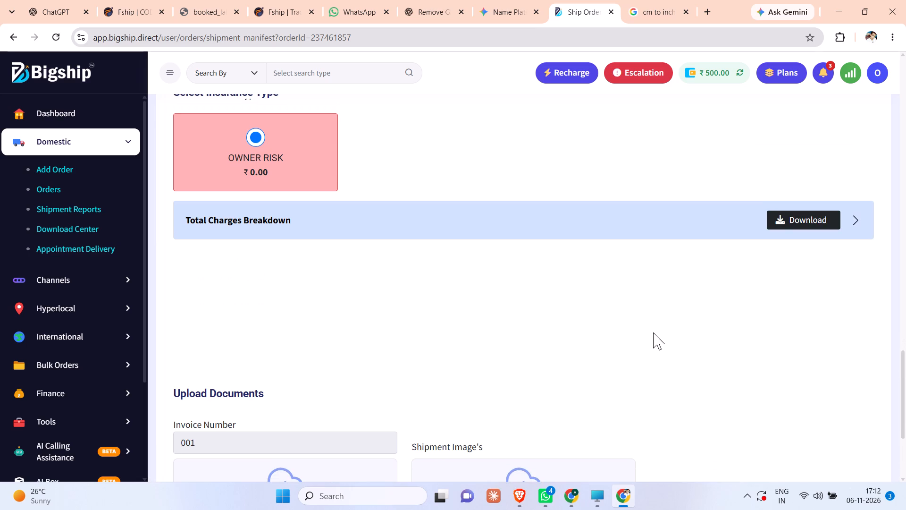
{"action": "left_click", "coordinate": [822, 221]}
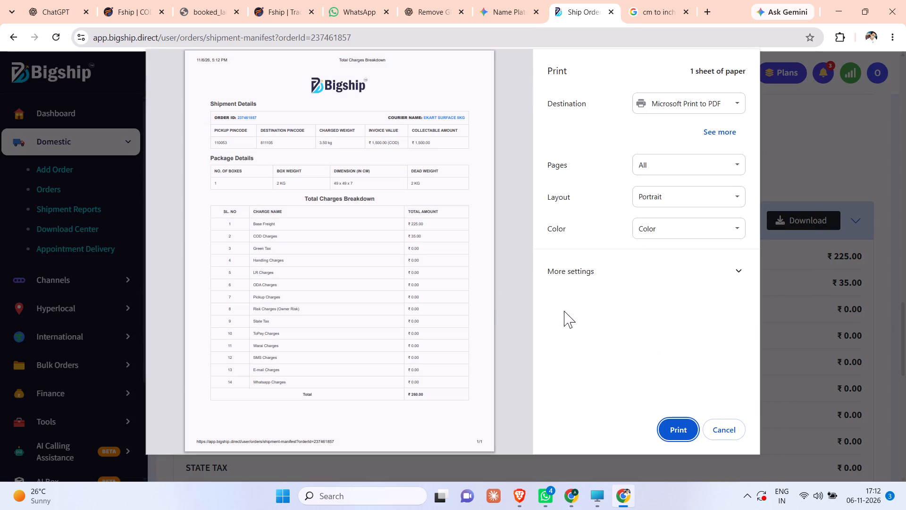
{"action": "left_click", "coordinate": [716, 422]}
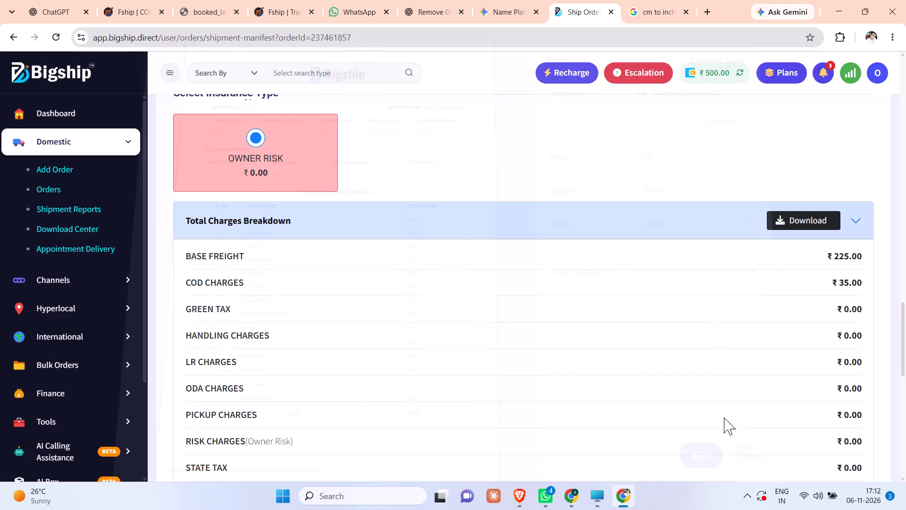
Check the expanded charges breakdown and place the order without uploading any documents.
{"action": "scroll", "coordinate": [812, 357], "scroll_direction": "down", "scroll_amount": 13}
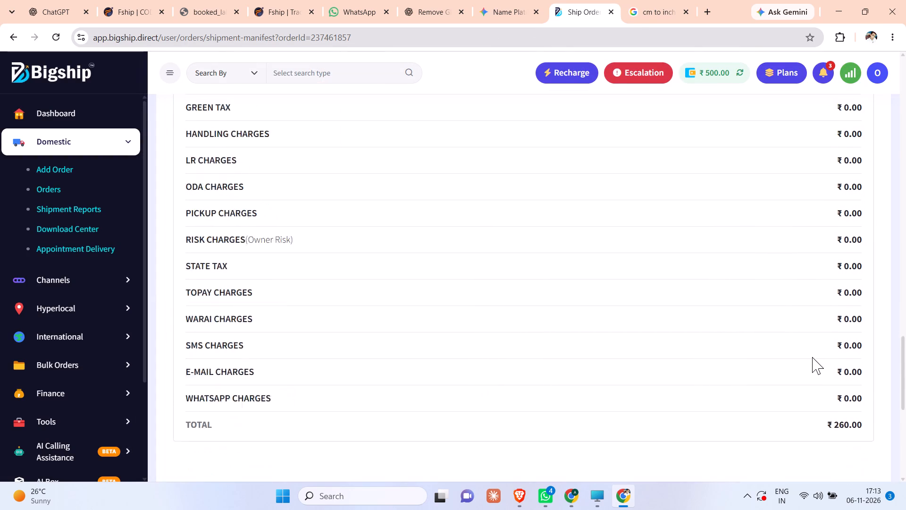
{"action": "scroll", "coordinate": [812, 357], "scroll_direction": "down", "scroll_amount": 20}
{"action": "scroll", "coordinate": [812, 357], "scroll_direction": "down", "scroll_amount": 3}
{"action": "left_click", "coordinate": [575, 386]}
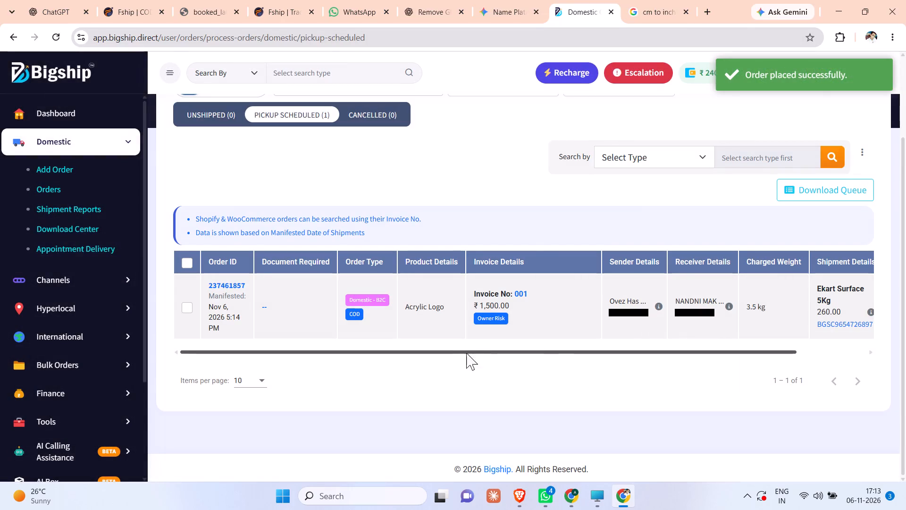
Download the single page label for the pickup-scheduled Acrylic Logo order and save the PDF to the Desktop.
{"action": "left_click_drag", "start_coordinate": [445, 351], "coordinate": [561, 354]}
{"action": "left_click", "coordinate": [848, 313]}
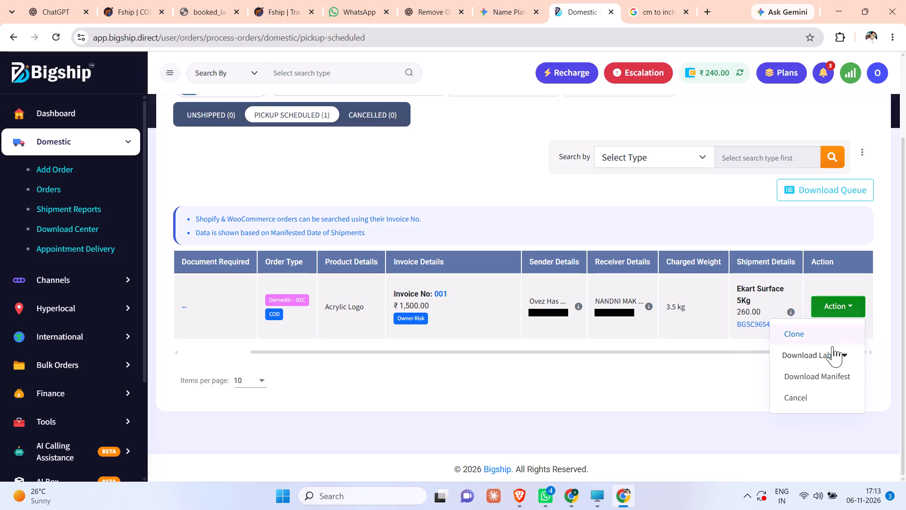
{"action": "left_click", "coordinate": [818, 359]}
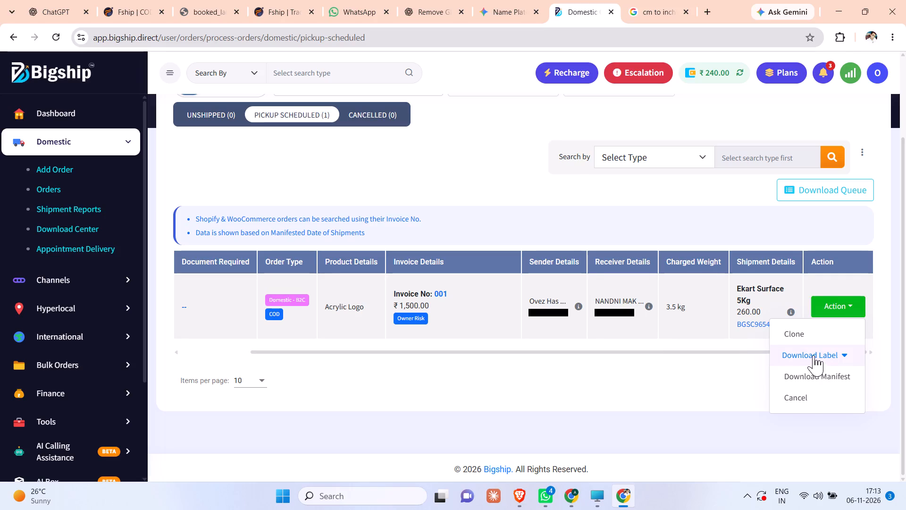
{"action": "left_click", "coordinate": [813, 352]}
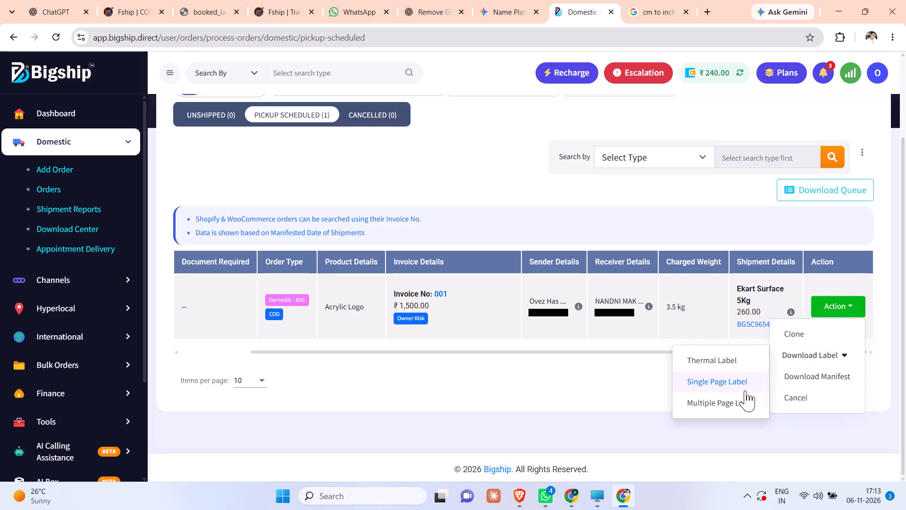
{"action": "left_click", "coordinate": [724, 381]}
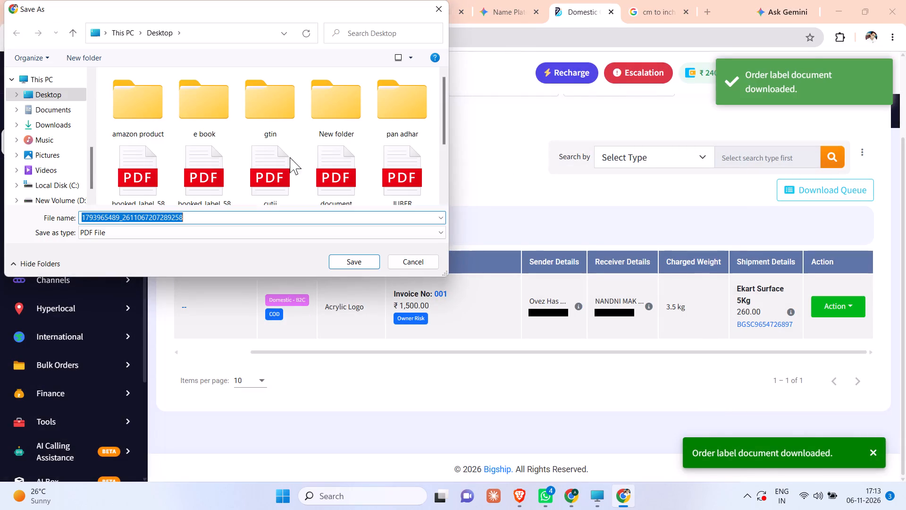
{"action": "left_click", "coordinate": [55, 88]}
{"action": "left_click", "coordinate": [340, 261]}
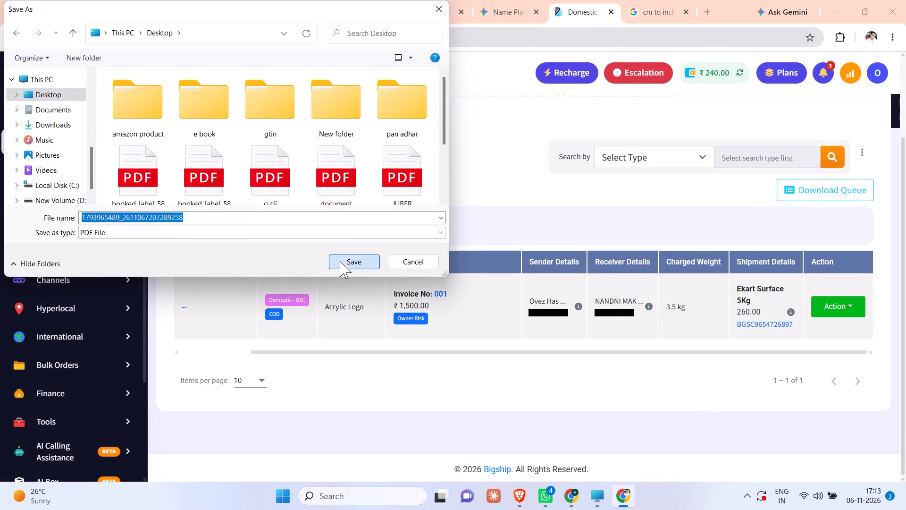
Open the downloaded label PDF and review its order, COD and consignee details, dismissing the text annotations tip.
{"action": "left_click", "coordinate": [748, 58]}
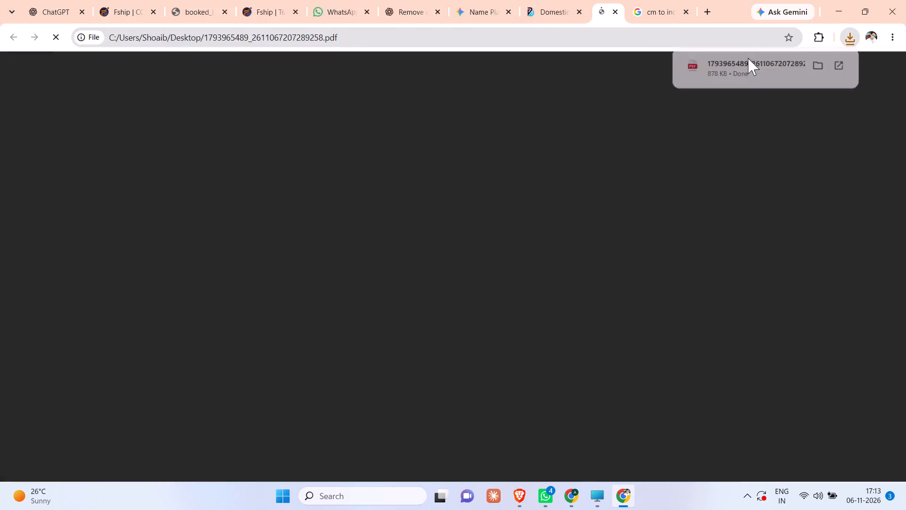
{"action": "scroll", "coordinate": [678, 280], "scroll_direction": "up", "scroll_amount": 4}
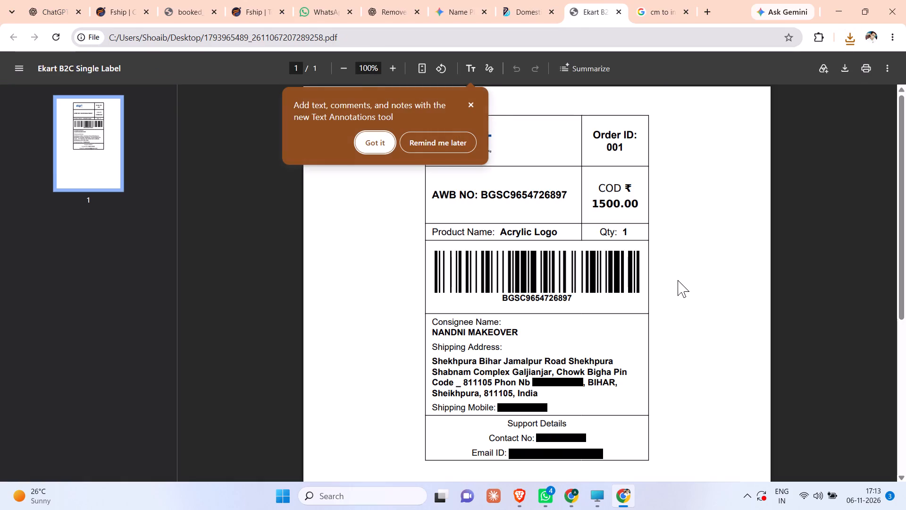
{"action": "left_click", "coordinate": [704, 233]}
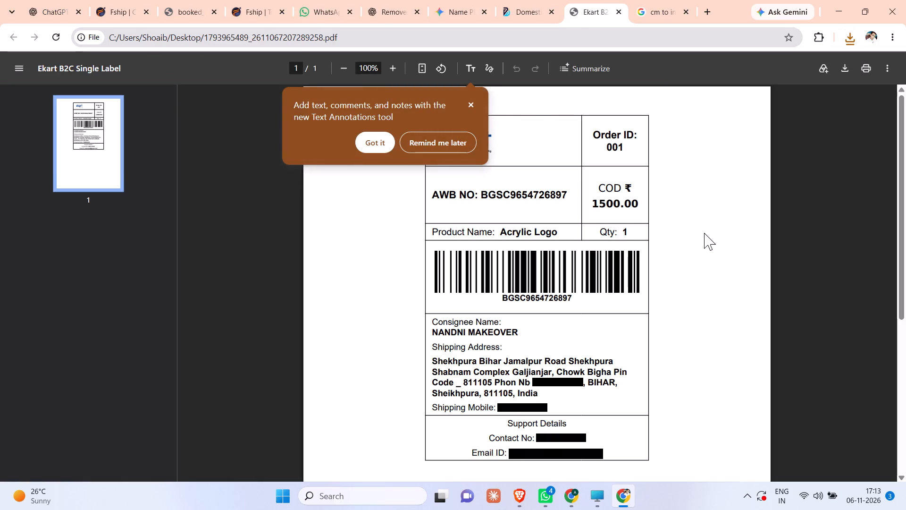
{"action": "left_click", "coordinate": [470, 100]}
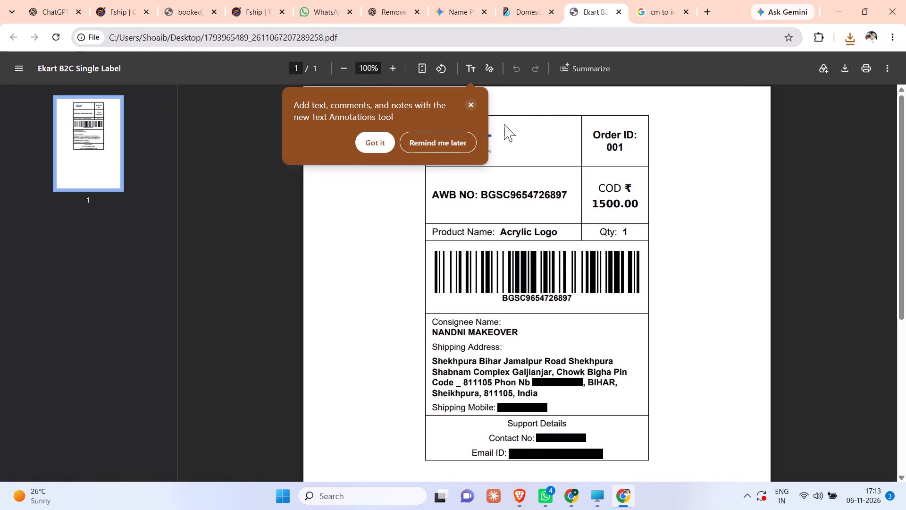
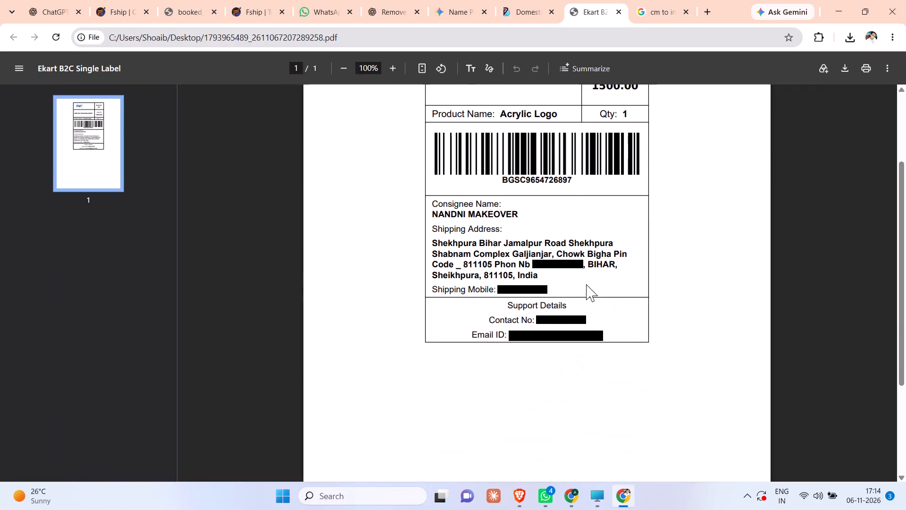
Review the rest of the Ekart label, from the consignee and support details back to the order ID and COD amount.
{"action": "scroll", "coordinate": [597, 390], "scroll_direction": "down", "scroll_amount": 17}
{"action": "scroll", "coordinate": [596, 418], "scroll_direction": "up", "scroll_amount": 16}
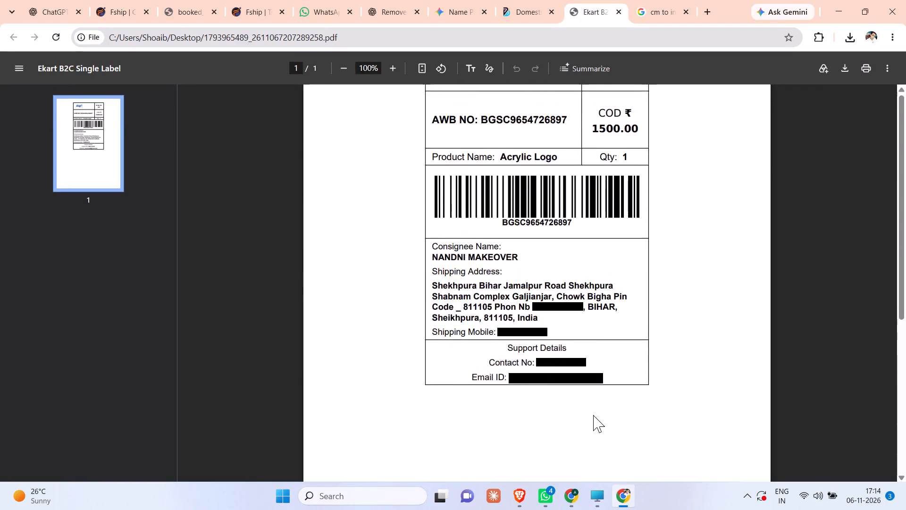
{"action": "scroll", "coordinate": [593, 415], "scroll_direction": "up", "scroll_amount": 2}
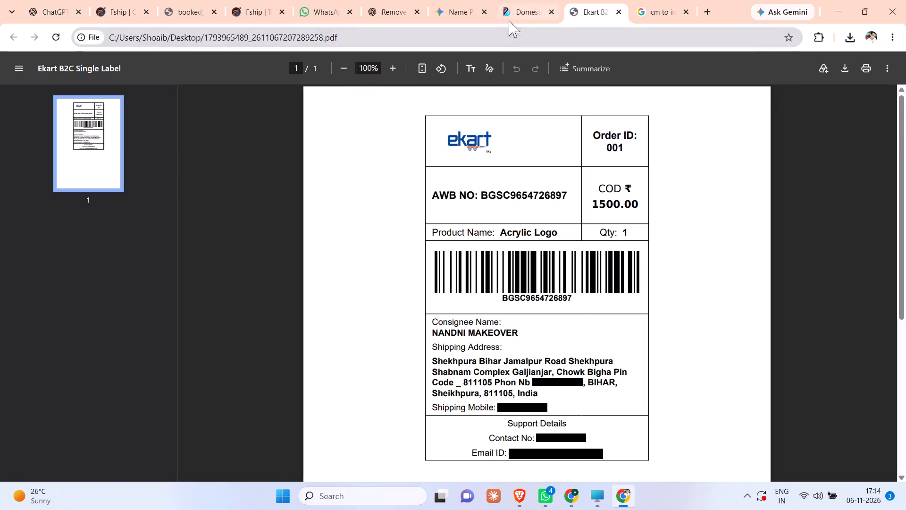
Return to the Bigship orders page, read through the new-feature notifications, and close them without marking any as read.
{"action": "left_click", "coordinate": [535, 0]}
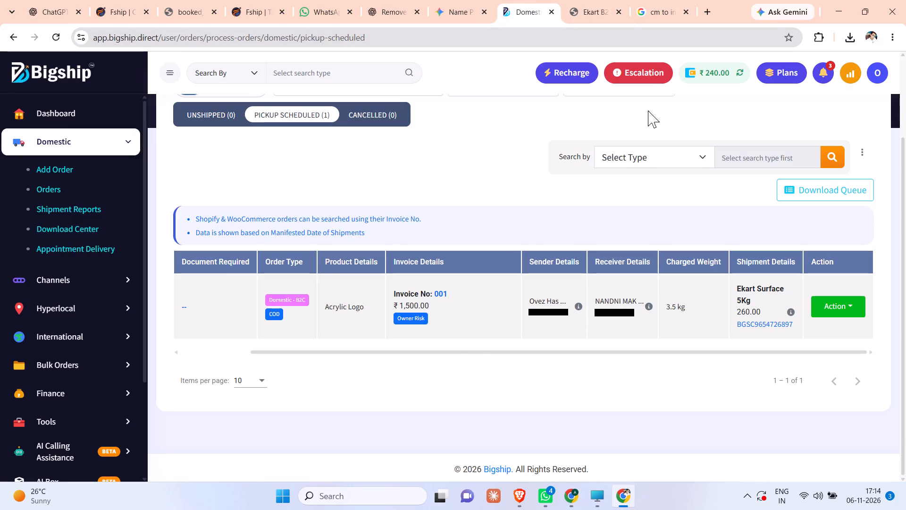
{"action": "left_click", "coordinate": [821, 71]}
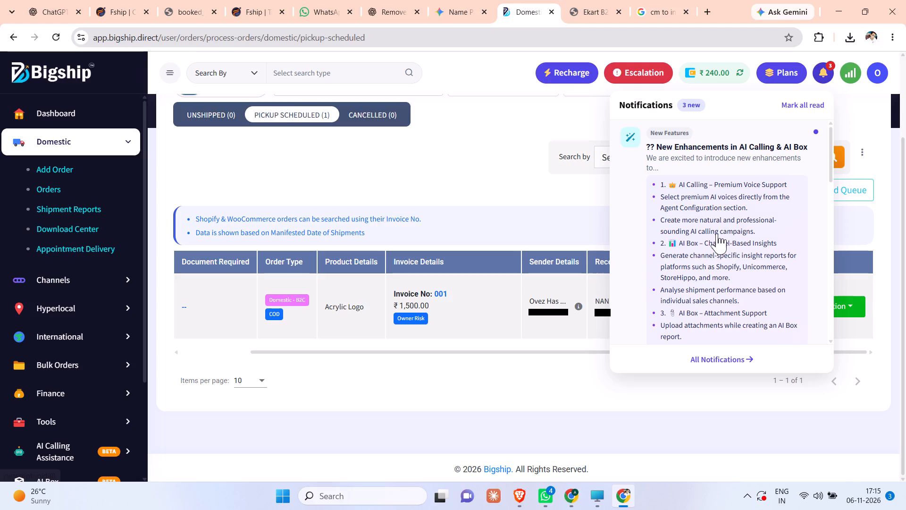
{"action": "scroll", "coordinate": [717, 233], "scroll_direction": "down", "scroll_amount": 13}
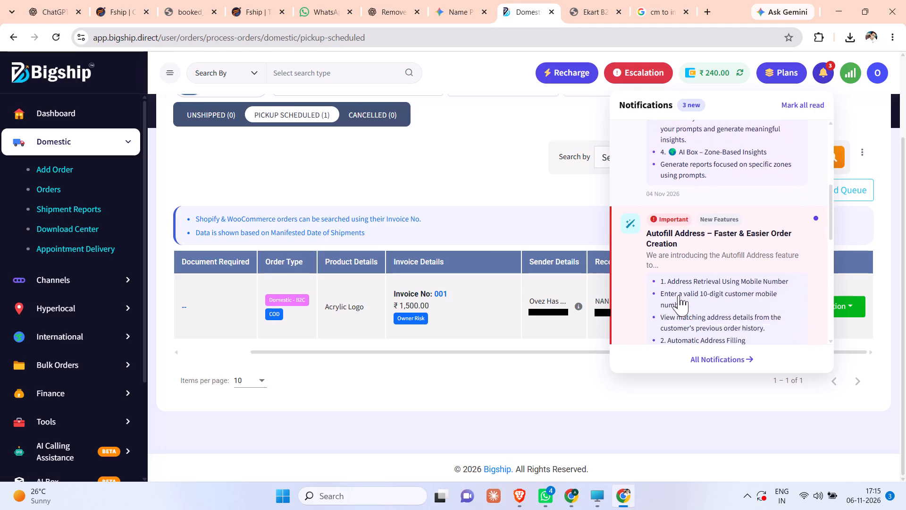
{"action": "scroll", "coordinate": [679, 295], "scroll_direction": "down", "scroll_amount": 2}
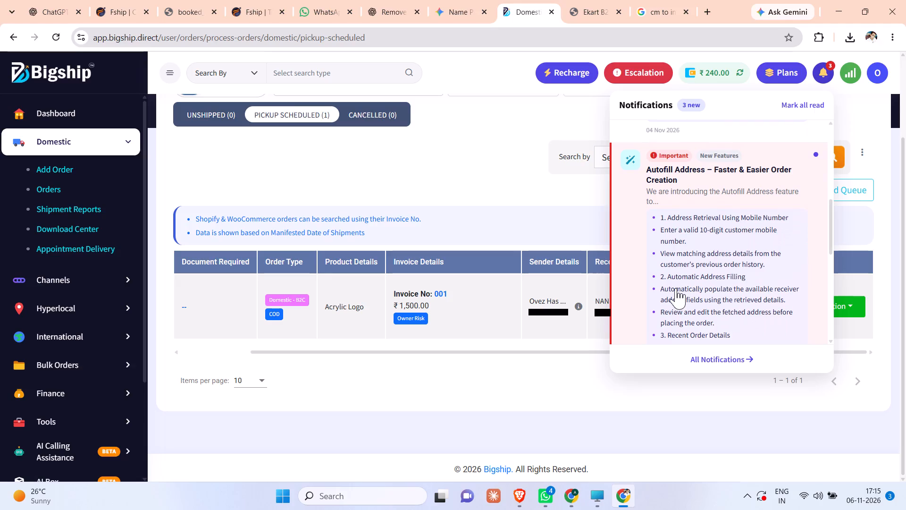
{"action": "scroll", "coordinate": [676, 288], "scroll_direction": "down", "scroll_amount": 1}
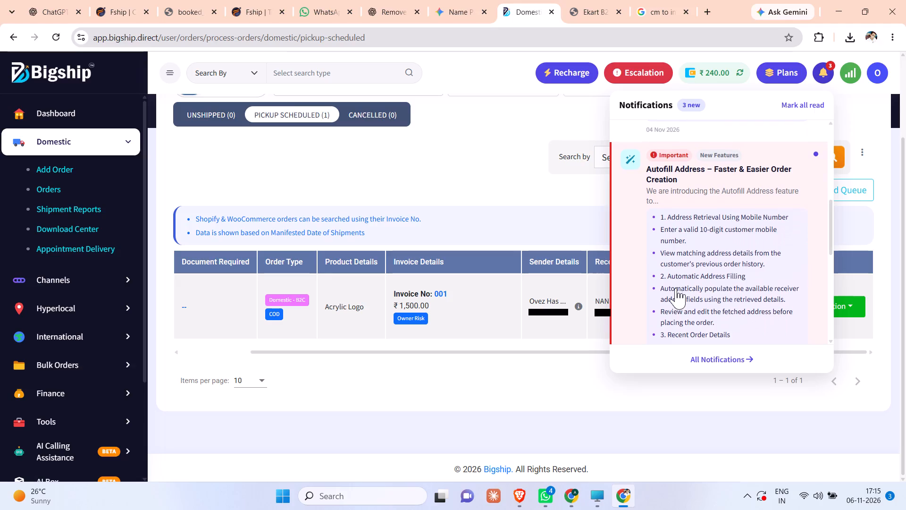
{"action": "scroll", "coordinate": [676, 288], "scroll_direction": "down", "scroll_amount": 7}
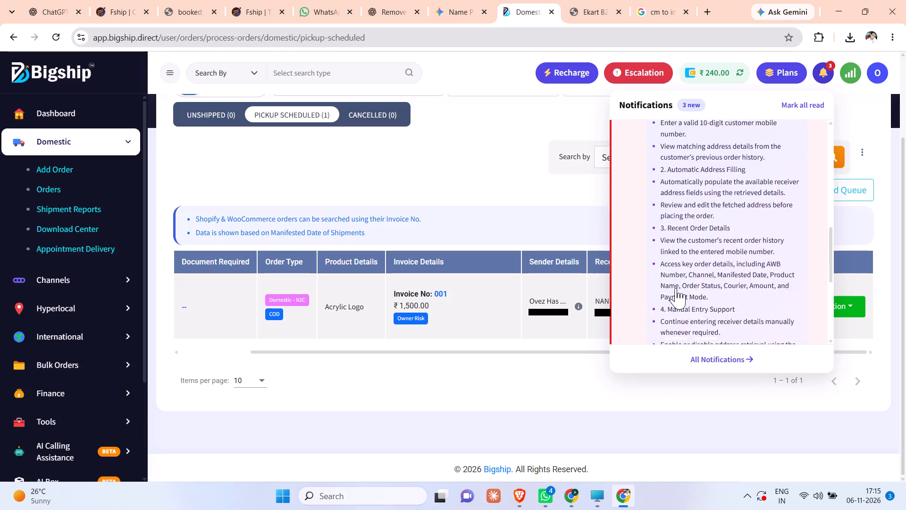
{"action": "scroll", "coordinate": [676, 288], "scroll_direction": "down", "scroll_amount": 13}
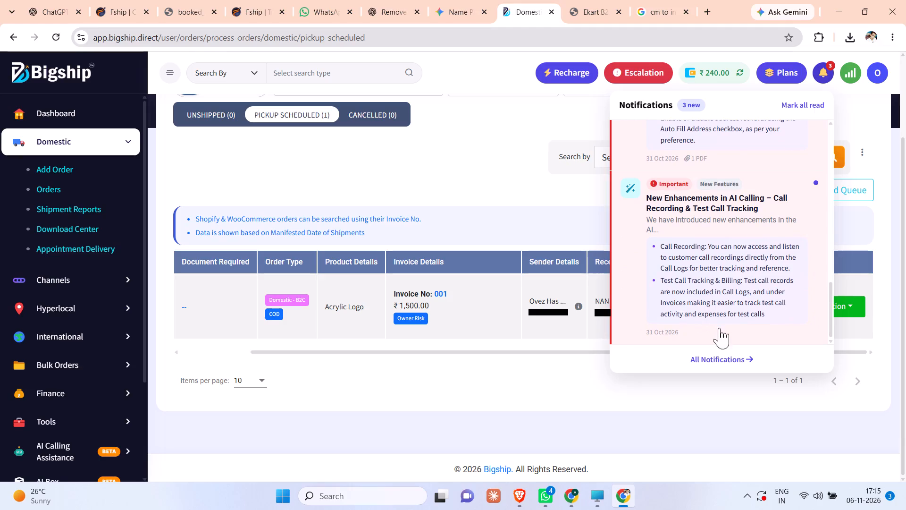
{"action": "left_click", "coordinate": [566, 383]}
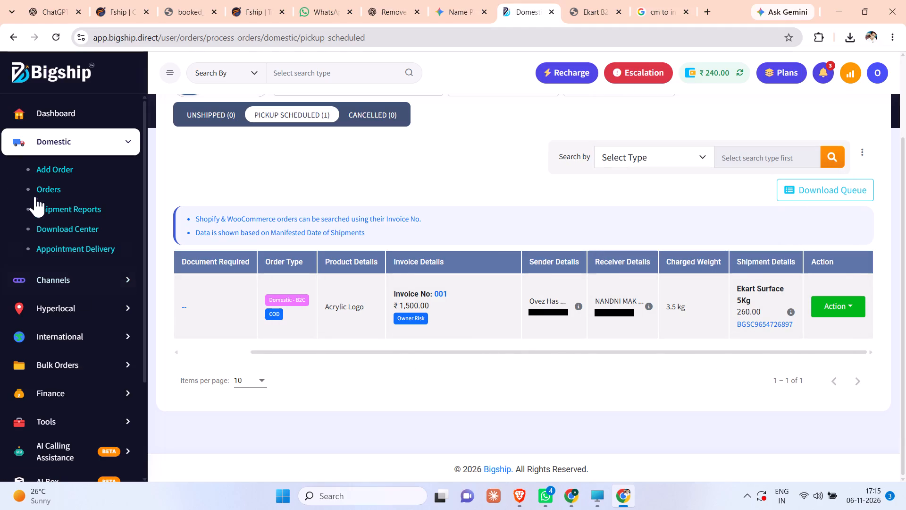
Open the Domestic Orders page from the Domestic section and check the unshipped orders.
{"action": "left_click", "coordinate": [58, 149]}
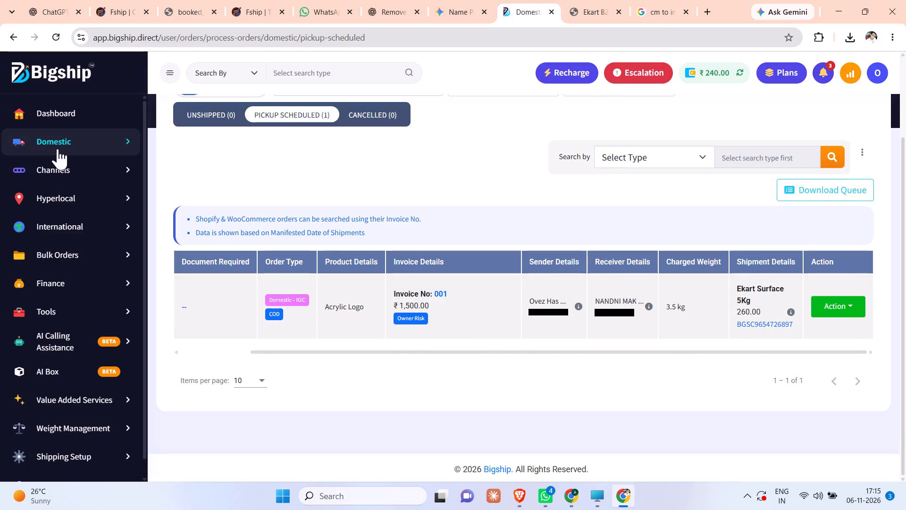
{"action": "left_click", "coordinate": [56, 147]}
{"action": "left_click", "coordinate": [57, 180]}
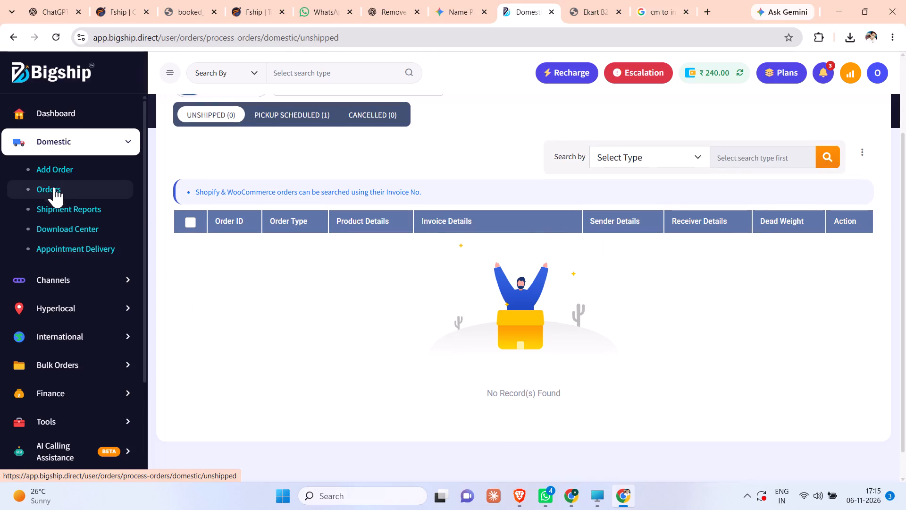
{"action": "left_click", "coordinate": [54, 190]}
{"action": "triple_click", "coordinate": [54, 190]}
{"action": "left_click", "coordinate": [289, 272]}
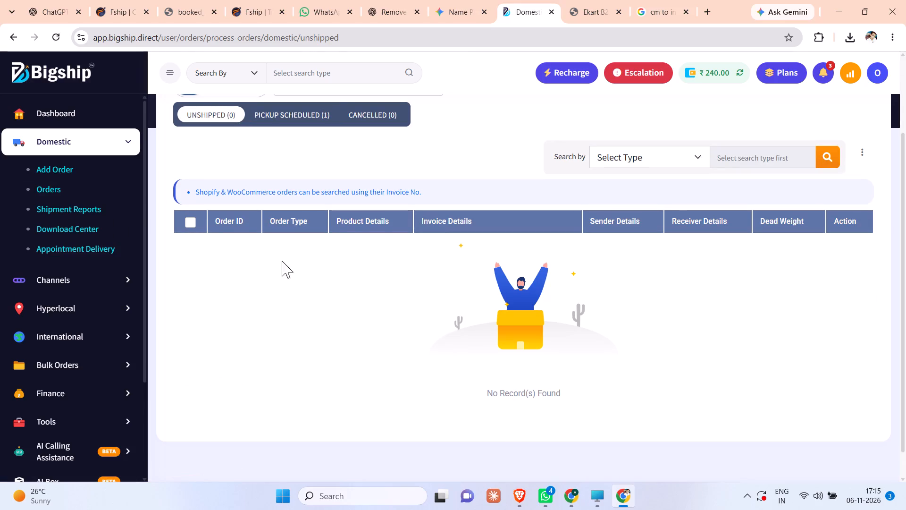
{"action": "left_click", "coordinate": [616, 226]}
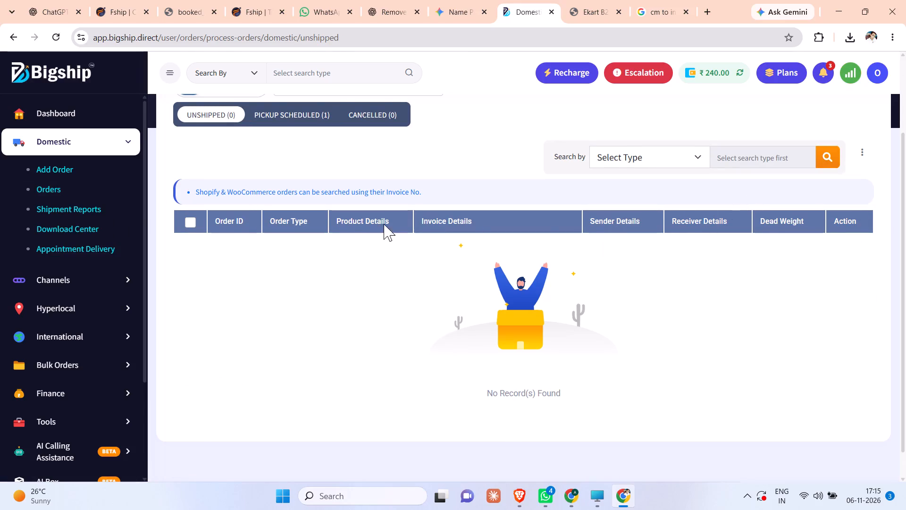
{"action": "scroll", "coordinate": [270, 224], "scroll_direction": "up", "scroll_amount": 6}
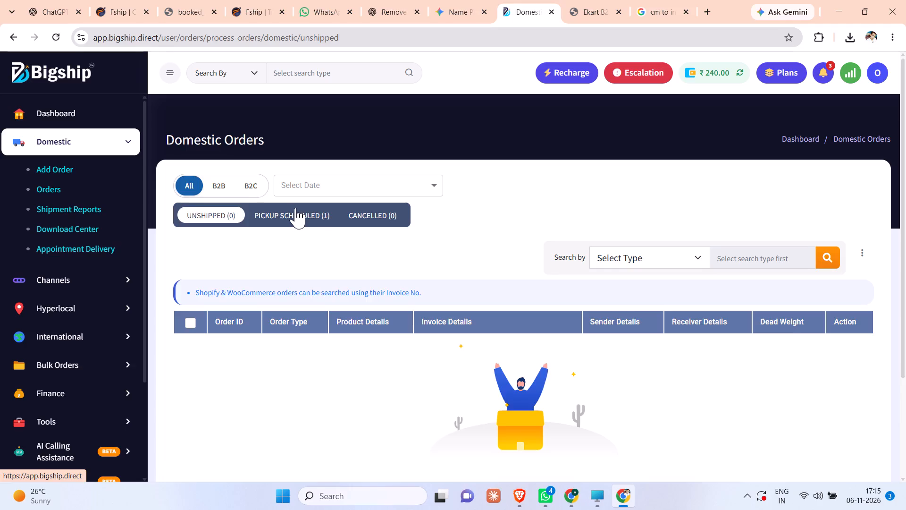
Show the pickup-scheduled orders and check the actions available for the Acrylic Logo shipment without choosing one.
{"action": "left_click", "coordinate": [295, 208]}
{"action": "scroll", "coordinate": [350, 439], "scroll_direction": "down", "scroll_amount": 3}
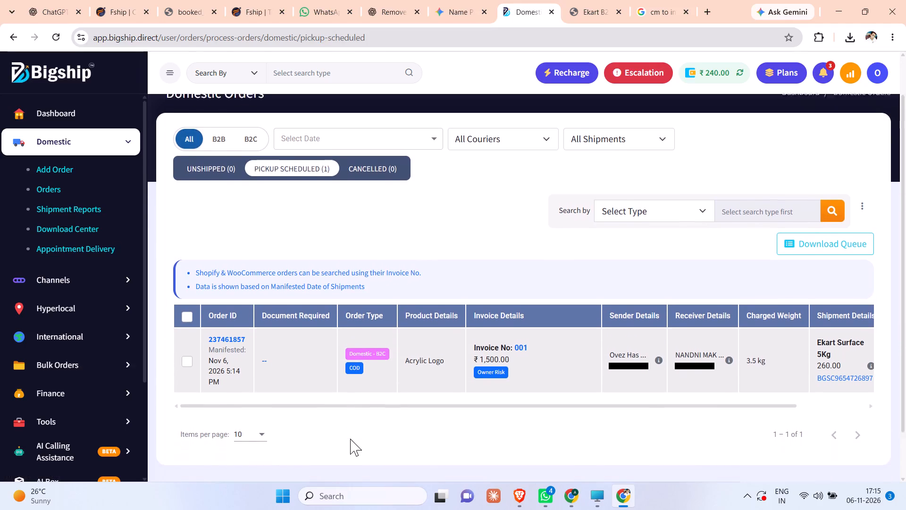
{"action": "left_click_drag", "start_coordinate": [302, 393], "coordinate": [483, 404]}
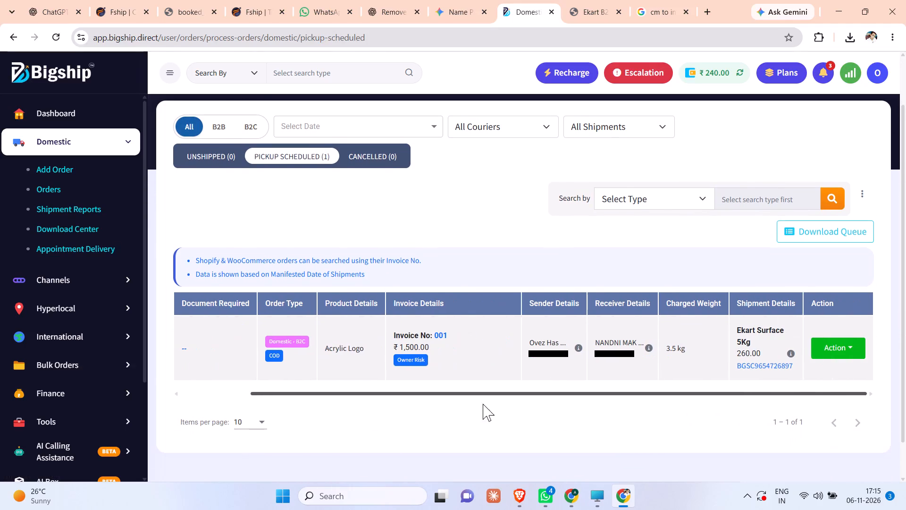
{"action": "left_click_drag", "start_coordinate": [483, 404], "coordinate": [501, 406]}
{"action": "left_click", "coordinate": [850, 339]}
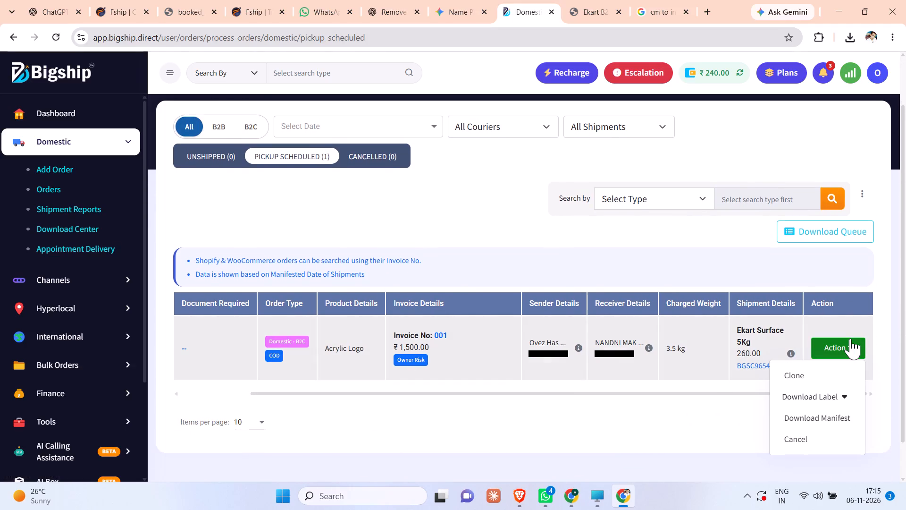
{"action": "left_click", "coordinate": [612, 397]}
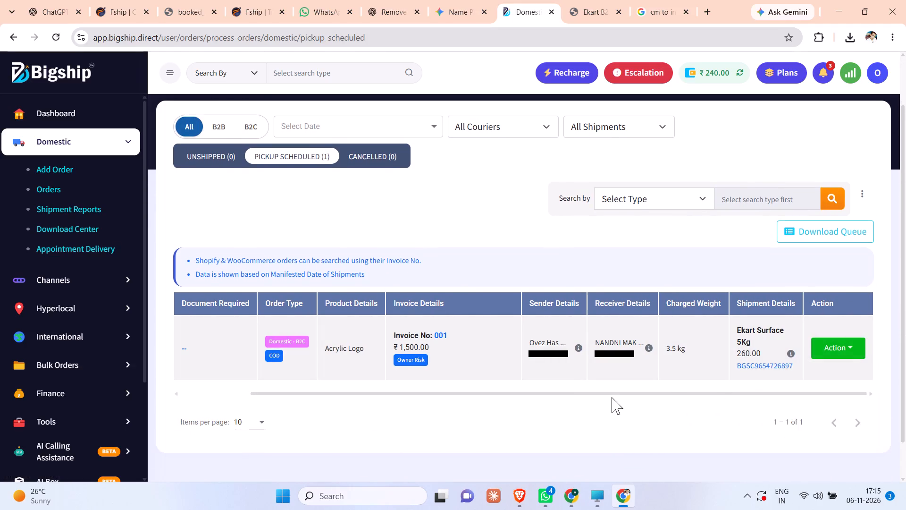
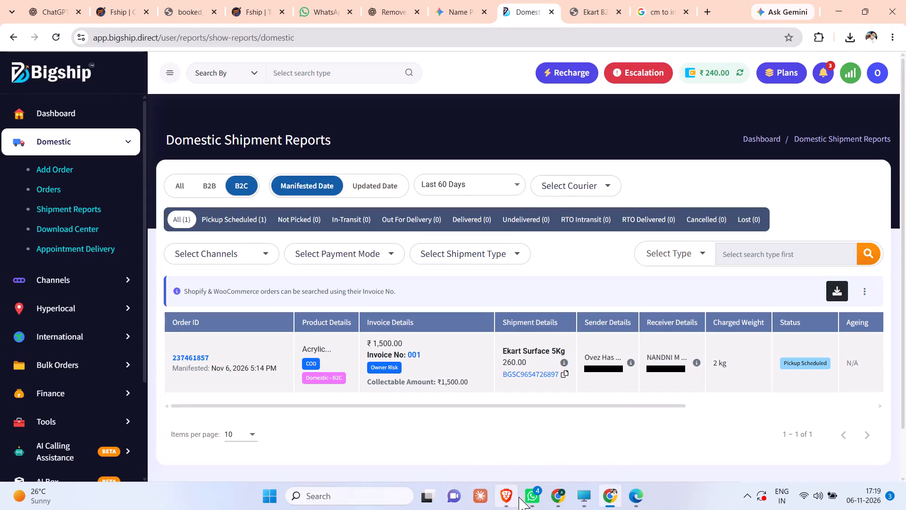
Switch from the Domestic Shipment Reports page to WhatsApp.
{"action": "left_click", "coordinate": [532, 495]}
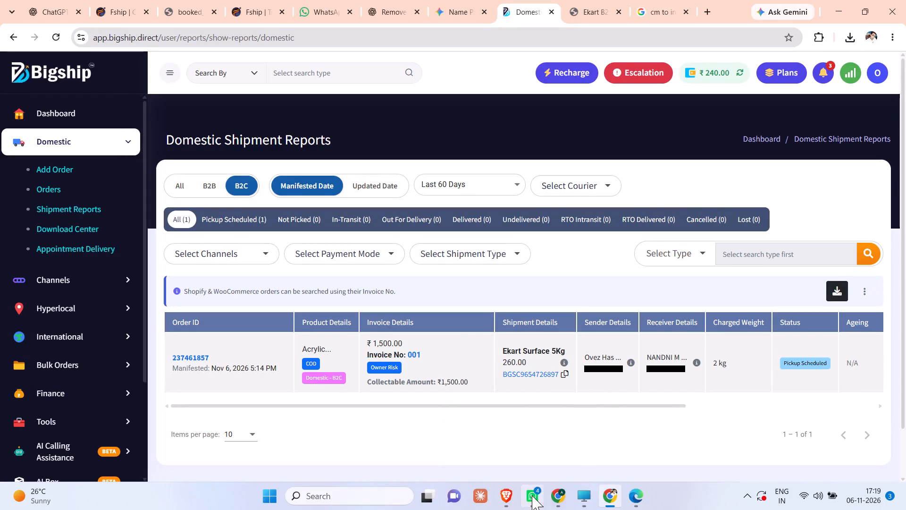
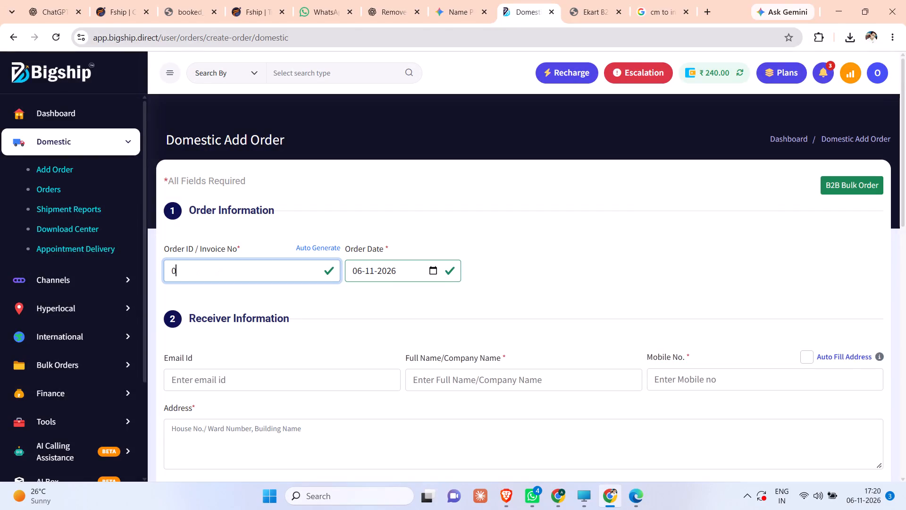
Paste the copied receiver details into the Address field of the domestic order form.
{"action": "left_click", "coordinate": [314, 391]}
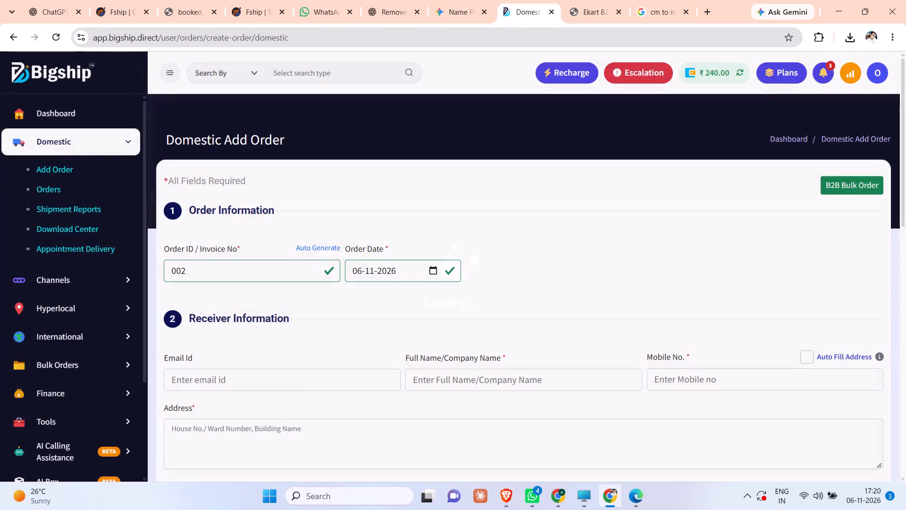
{"action": "left_click", "coordinate": [302, 383]}
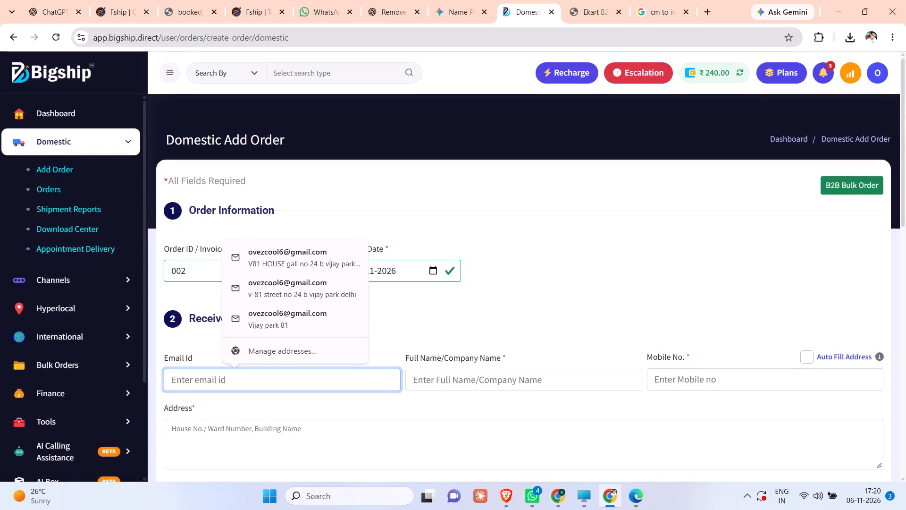
{"action": "left_click", "coordinate": [431, 385]}
{"action": "left_click", "coordinate": [404, 430]}
{"action": "key", "text": "ctrl+v"}
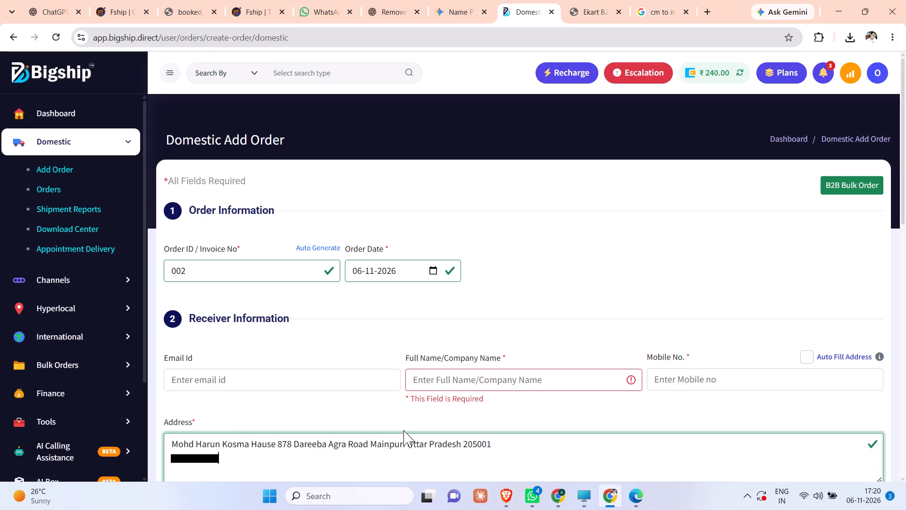
Copy the receiver's name from the pasted address text into the Full Name/Company Name field.
{"action": "left_click_drag", "start_coordinate": [219, 444], "coordinate": [162, 439]}
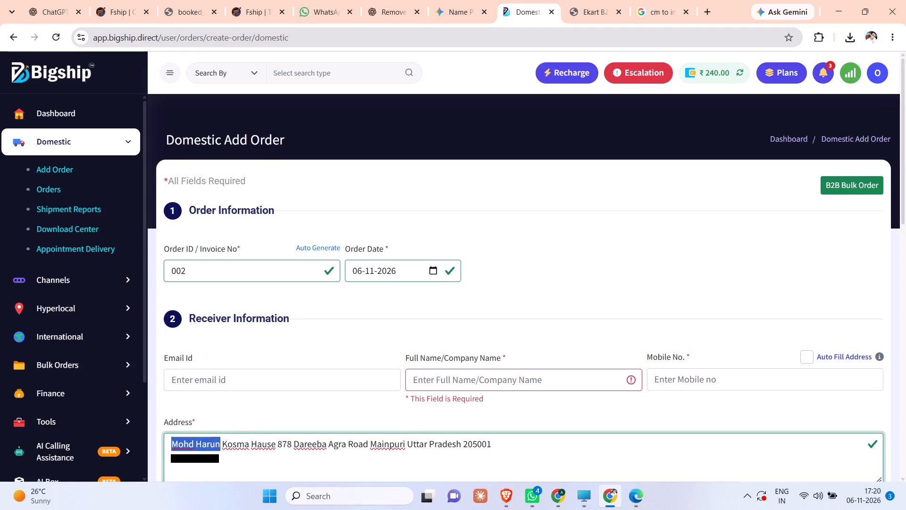
{"action": "left_click_drag", "start_coordinate": [162, 439], "coordinate": [161, 439]}
{"action": "key", "text": "ctrl+c"}
{"action": "left_click", "coordinate": [513, 380]}
{"action": "key", "text": "ctrl+v"}
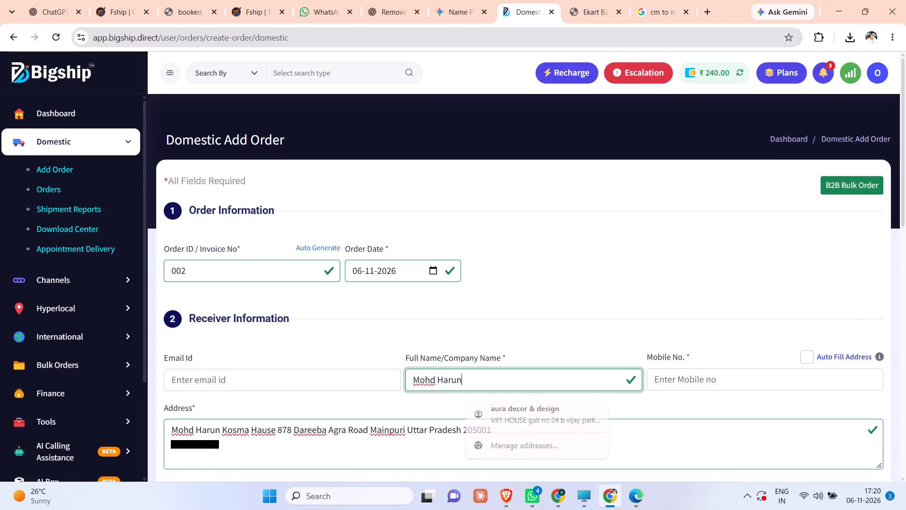
Copy the receiver's phone number from the pasted address text into the Mobile No. field.
{"action": "left_click", "coordinate": [688, 384]}
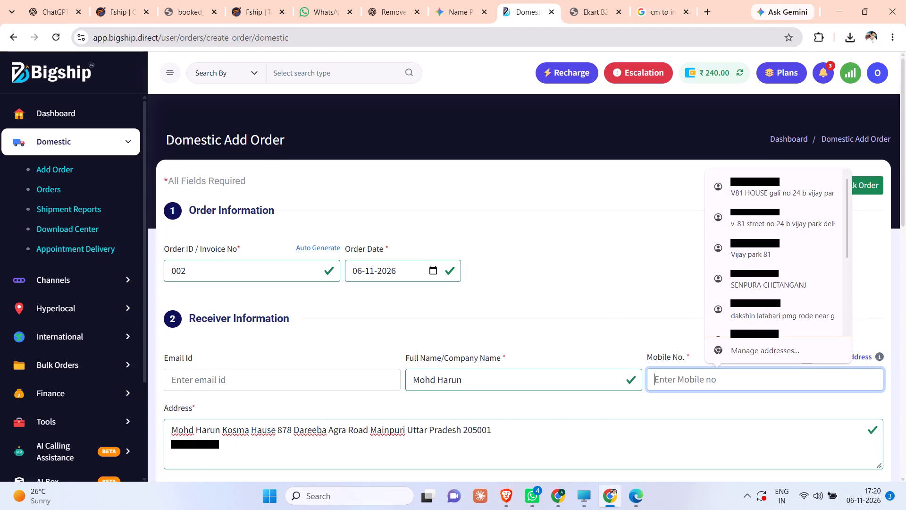
{"action": "left_click_drag", "start_coordinate": [174, 449], "coordinate": [191, 450]}
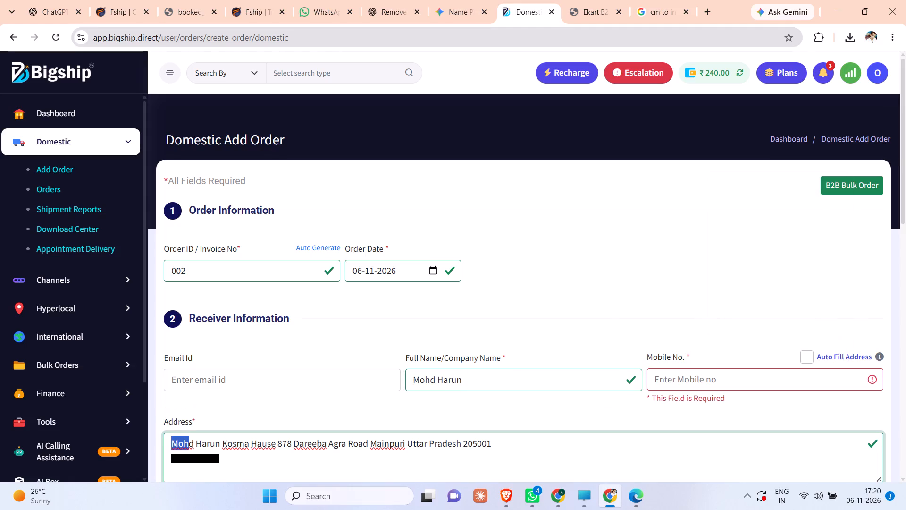
{"action": "left_click_drag", "start_coordinate": [173, 459], "coordinate": [224, 459]}
{"action": "key", "text": "ctrl+c"}
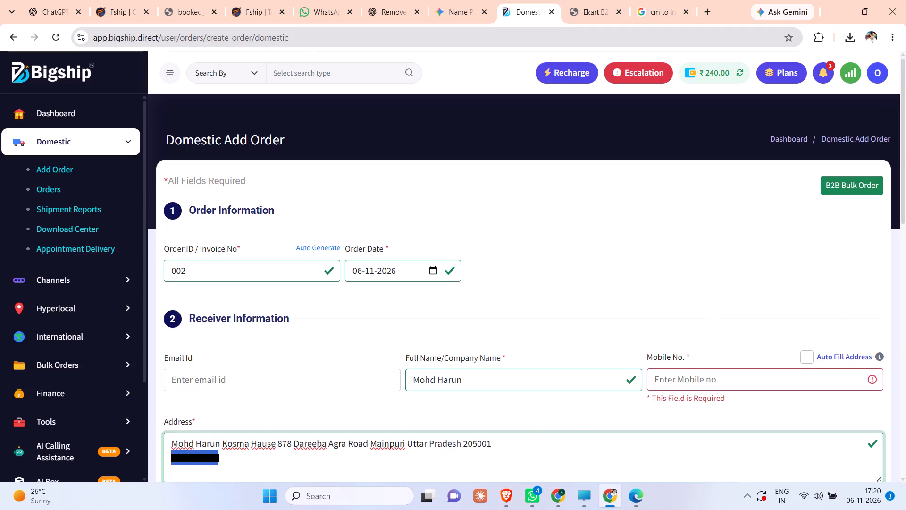
{"action": "left_click", "coordinate": [663, 376]}
{"action": "key", "text": "ctrl+v"}
Copy the postal code from the pasted address text into the receiver's Pincode field.
{"action": "scroll", "coordinate": [652, 433], "scroll_direction": "down", "scroll_amount": 3}
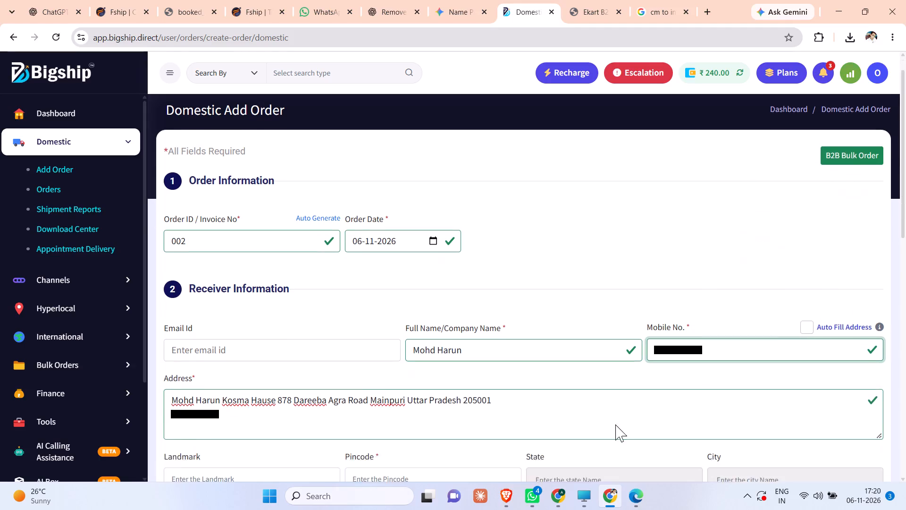
{"action": "scroll", "coordinate": [615, 425], "scroll_direction": "down", "scroll_amount": 3}
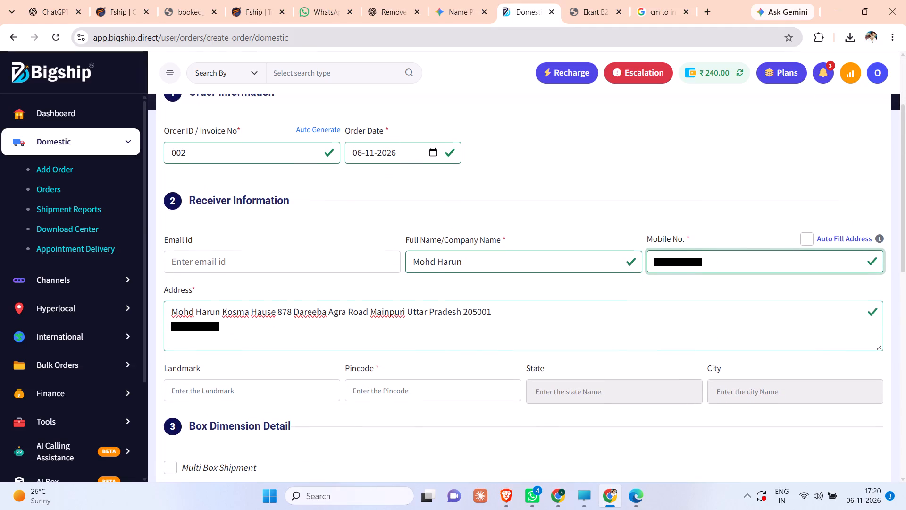
{"action": "left_click_drag", "start_coordinate": [463, 310], "coordinate": [489, 312]}
{"action": "key", "text": "ctrl+c"}
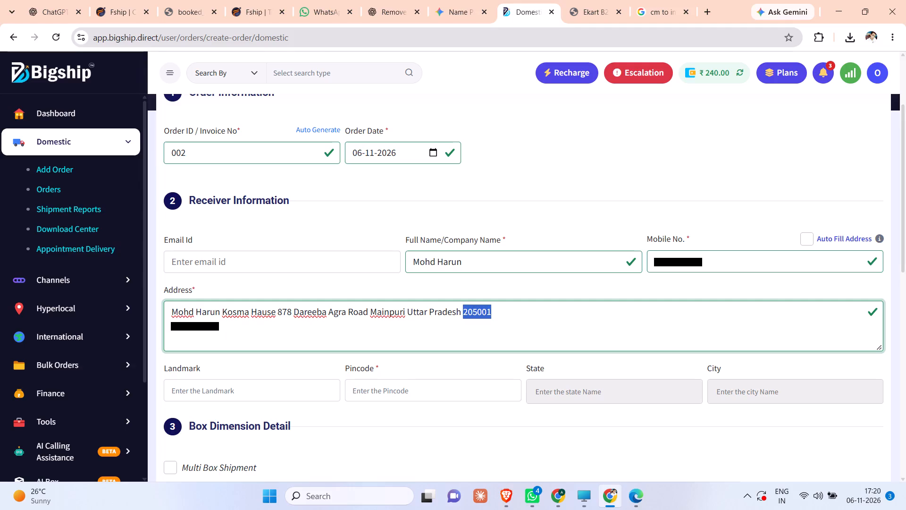
{"action": "left_click", "coordinate": [393, 389]}
{"action": "key", "text": "ctrl+v"}
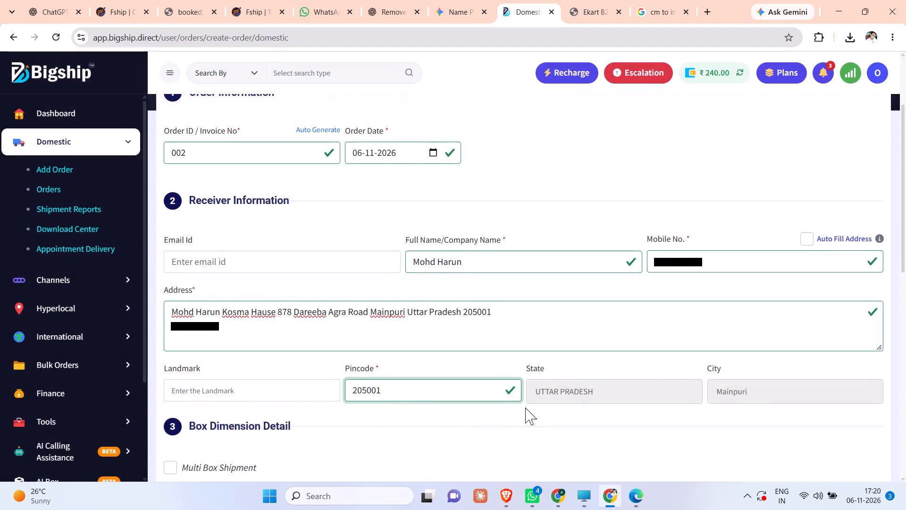
Set the order's payment mode to Prepaid.
{"action": "scroll", "coordinate": [528, 408], "scroll_direction": "down", "scroll_amount": 3}
{"action": "scroll", "coordinate": [26, 509], "scroll_direction": "down", "scroll_amount": 2}
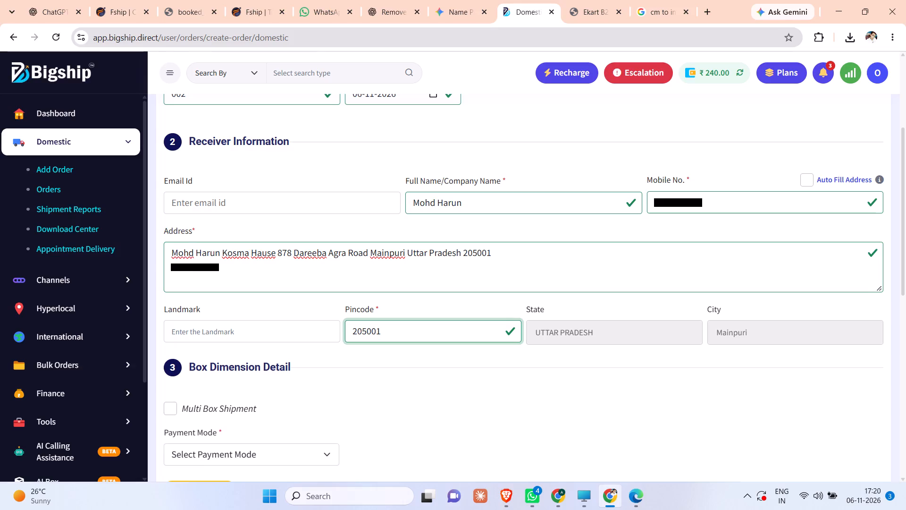
{"action": "scroll", "coordinate": [689, 260], "scroll_direction": "down", "scroll_amount": 3}
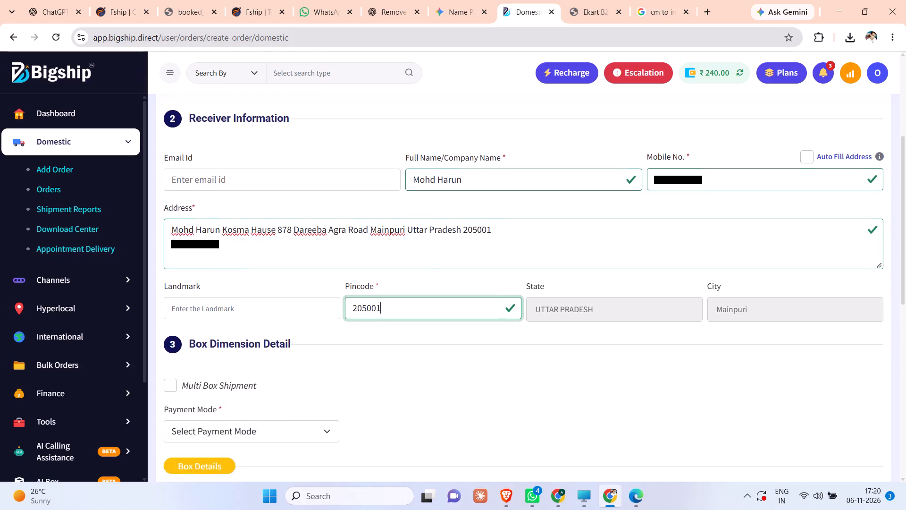
{"action": "scroll", "coordinate": [632, 339], "scroll_direction": "down", "scroll_amount": 4}
{"action": "left_click", "coordinate": [177, 321]}
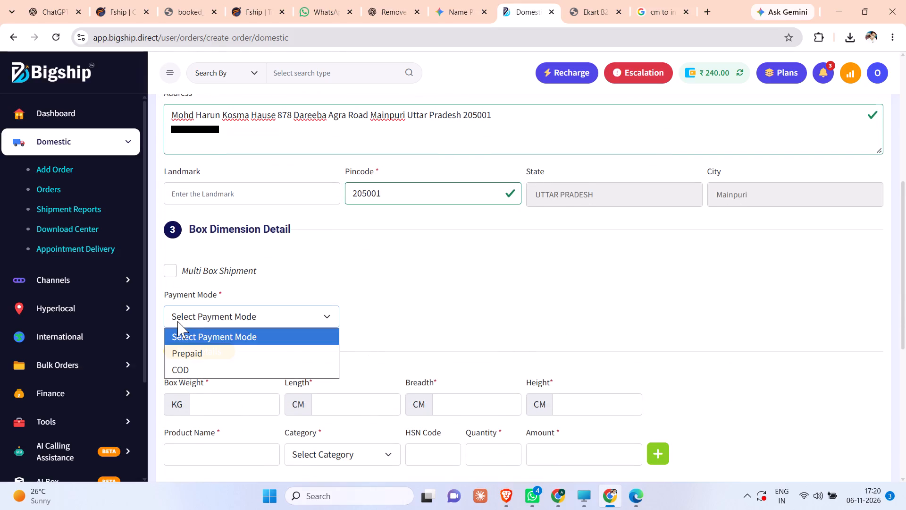
{"action": "left_click", "coordinate": [202, 348]}
Set the box weight to 2 kg.
{"action": "scroll", "coordinate": [467, 280], "scroll_direction": "down", "scroll_amount": 5}
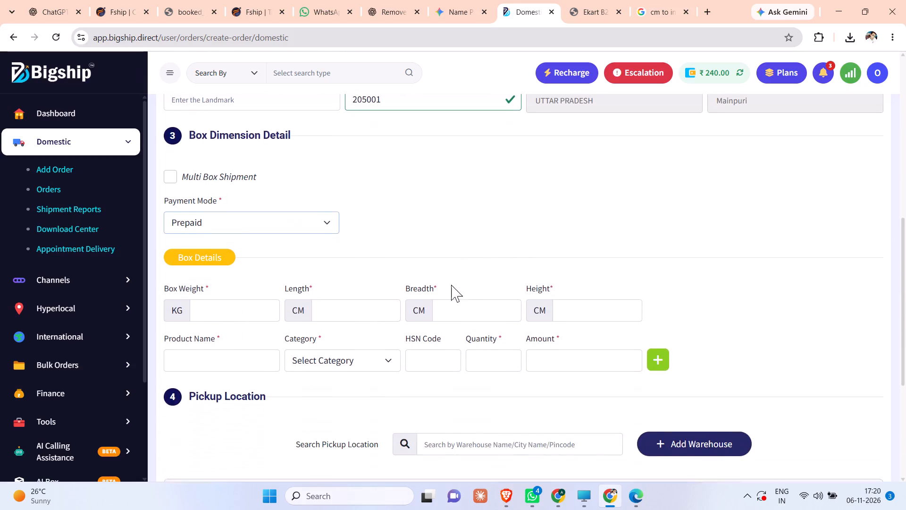
{"action": "left_click", "coordinate": [229, 318]}
{"action": "left_click", "coordinate": [225, 313]}
{"action": "key", "text": "2"}
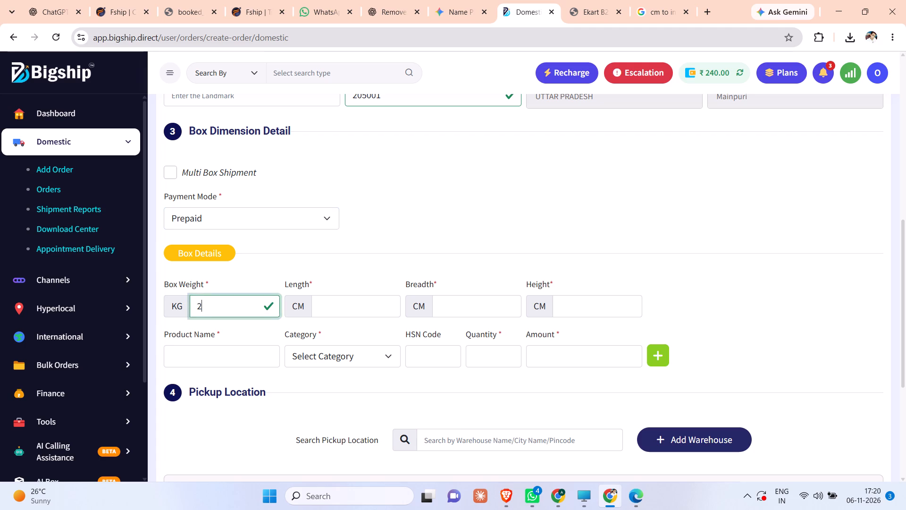
{"action": "key", "text": "Tab"}
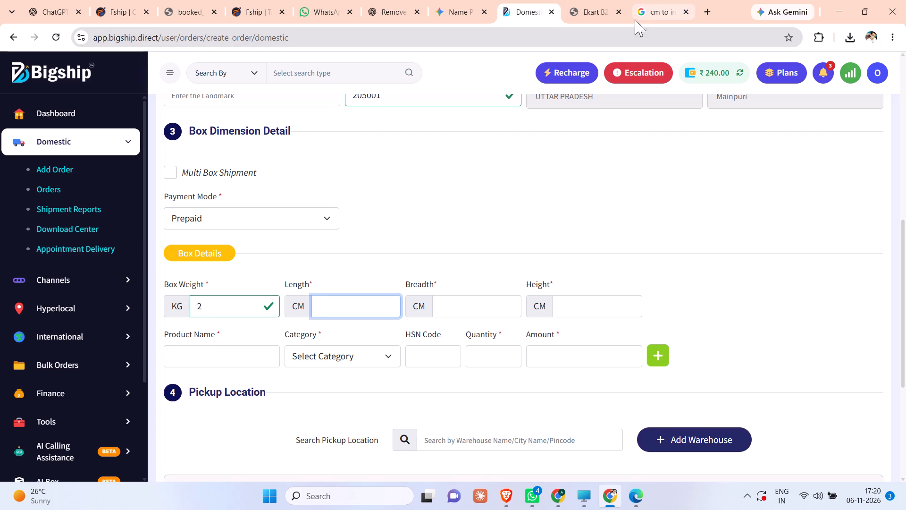
Consult the cm-to-inch converter and set the box dimensions to 49 cm length, 49 cm breadth and 7 cm height.
{"action": "left_click", "coordinate": [675, 8]}
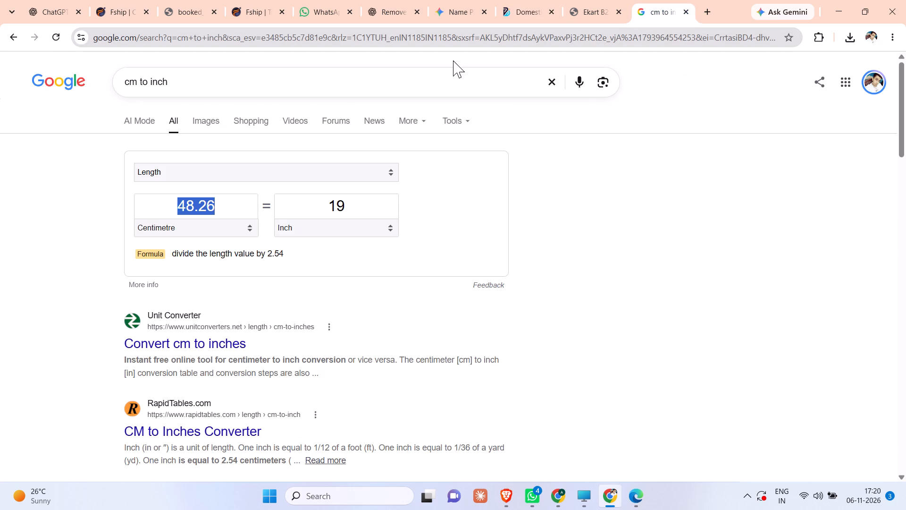
{"action": "left_click", "coordinate": [515, 13]}
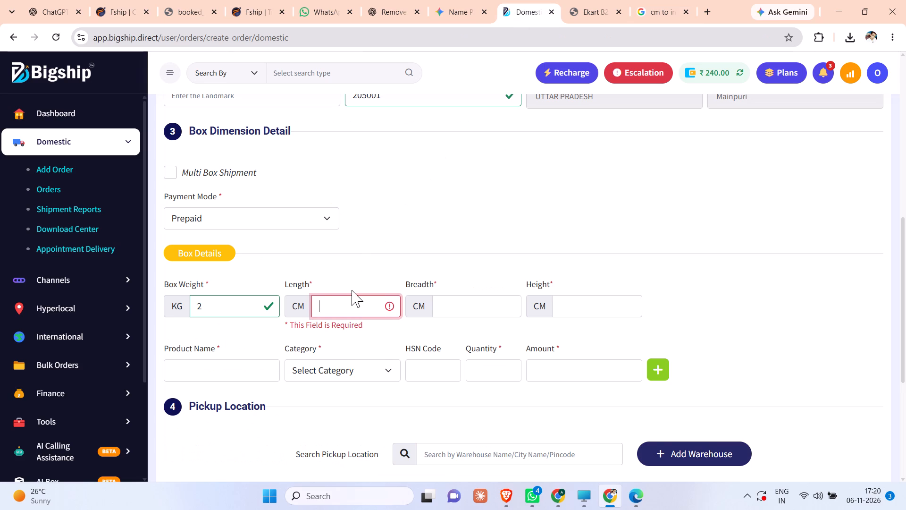
{"action": "type", "text": "48"}
{"action": "key", "text": "Tab"}
{"action": "type", "text": "48"}
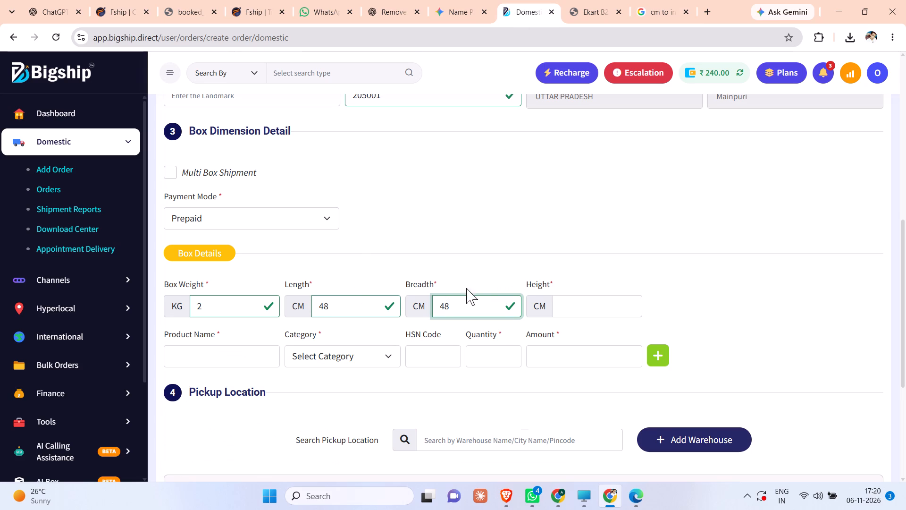
{"action": "left_click", "coordinate": [330, 306]}
{"action": "key", "text": "BackSpace"}
{"action": "key", "text": "9"}
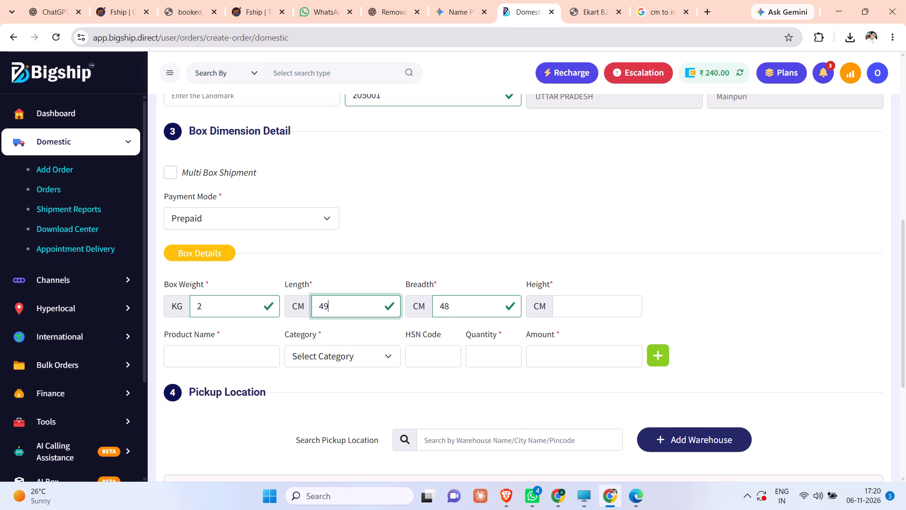
{"action": "key", "text": "Tab"}
{"action": "type", "text": "49"}
{"action": "key", "text": "Tab"}
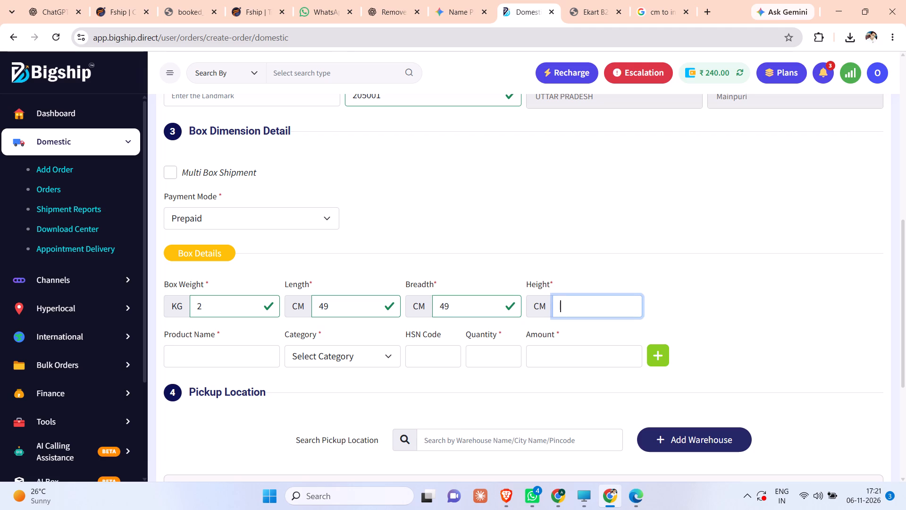
{"action": "key", "text": "7"}
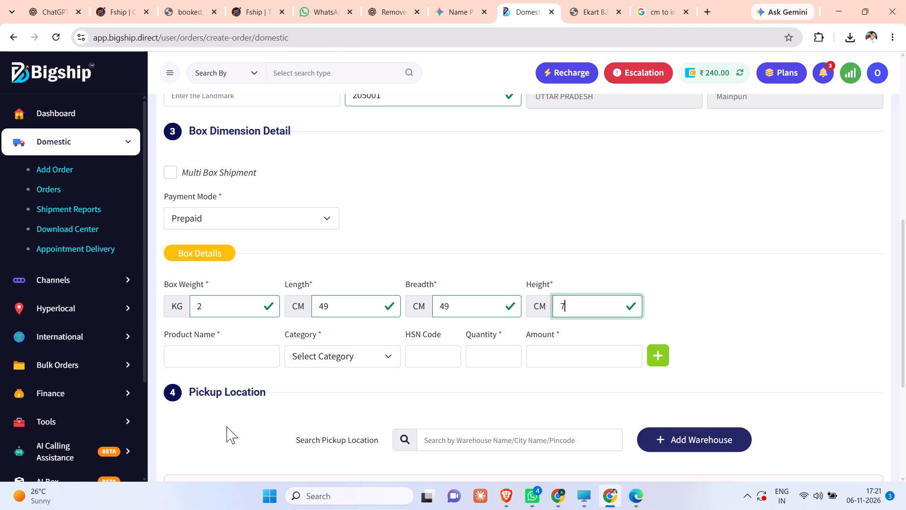
Set the product's category to Others and its quantity to 1.
{"action": "left_click", "coordinate": [336, 364]}
{"action": "left_click", "coordinate": [355, 301]}
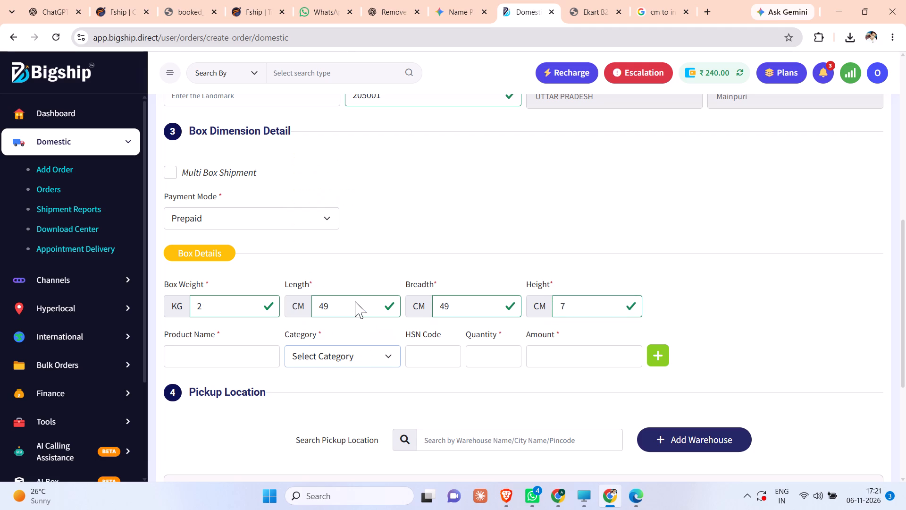
{"action": "left_click", "coordinate": [433, 348]}
{"action": "left_click", "coordinate": [489, 359]}
{"action": "key", "text": "1"}
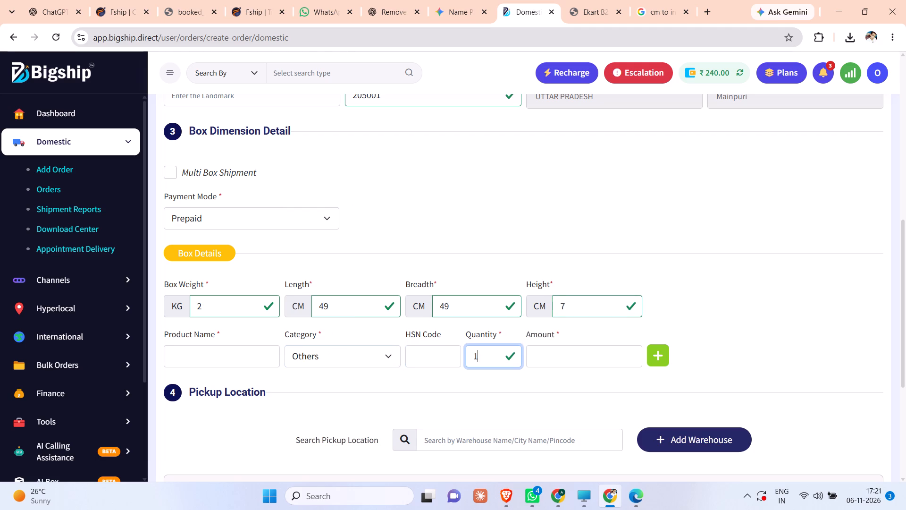
Set the product amount to 2000.
{"action": "key", "text": "Tab"}
{"action": "type", "text": "2500"}
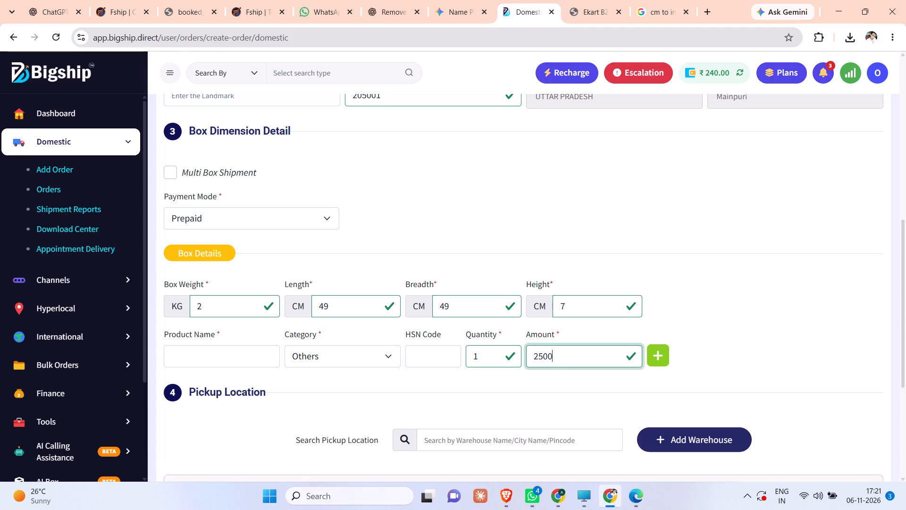
{"action": "key", "text": "BackSpace"}
{"action": "key", "text": "BackSpace"}
{"action": "key", "text": "BackSpace"}
{"action": "type", "text": "300"}
{"action": "key", "text": "BackSpace"}
{"action": "key", "text": "BackSpace"}
{"action": "key", "text": "BackSpace"}
{"action": "type", "text": "000"}
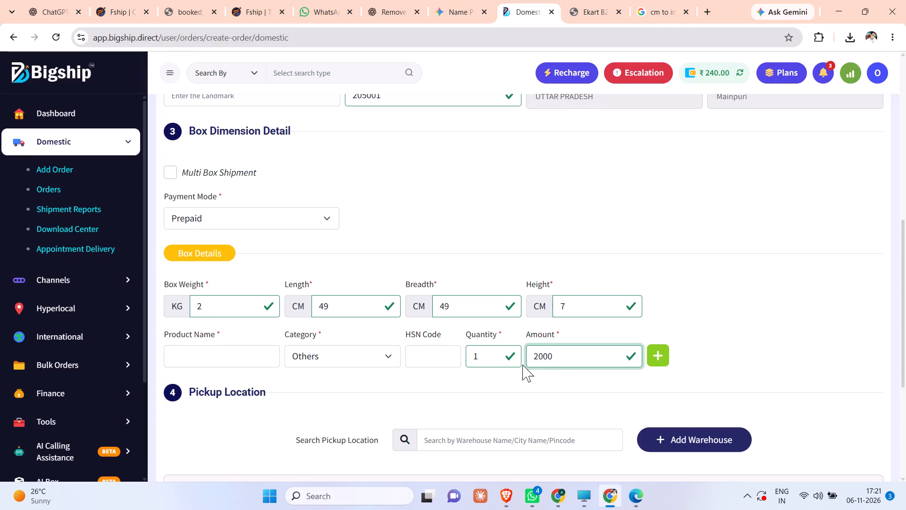
Select the saved warehouse as the pickup location.
{"action": "scroll", "coordinate": [531, 365], "scroll_direction": "down", "scroll_amount": 3}
{"action": "scroll", "coordinate": [461, 375], "scroll_direction": "down", "scroll_amount": 6}
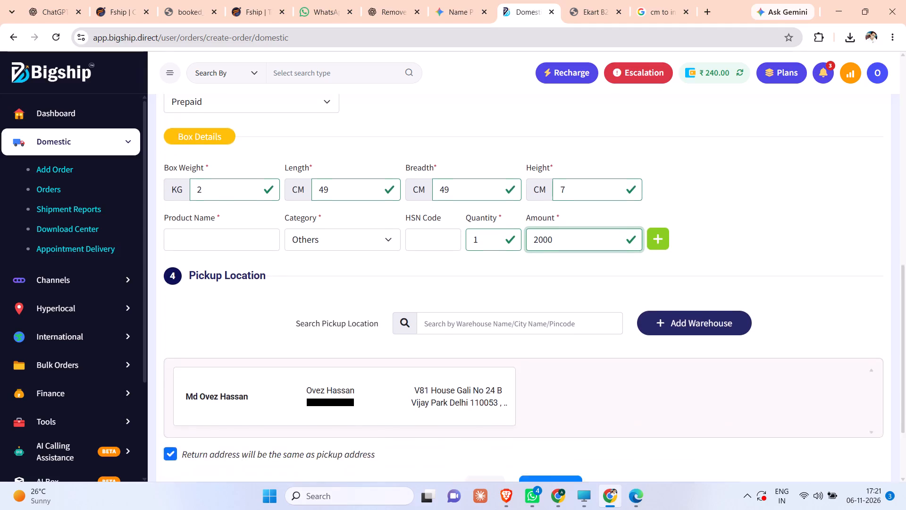
{"action": "left_click", "coordinate": [492, 342]}
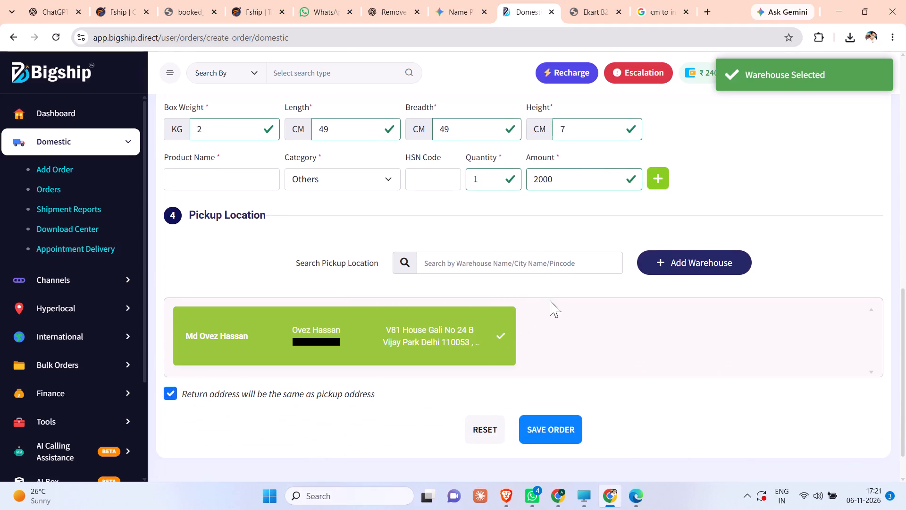
Review the order form's receiver, payment, box and product entries from top to bottom.
{"action": "scroll", "coordinate": [550, 300], "scroll_direction": "up", "scroll_amount": 3}
{"action": "scroll", "coordinate": [560, 441], "scroll_direction": "down", "scroll_amount": 1}
{"action": "scroll", "coordinate": [547, 429], "scroll_direction": "up", "scroll_amount": 17}
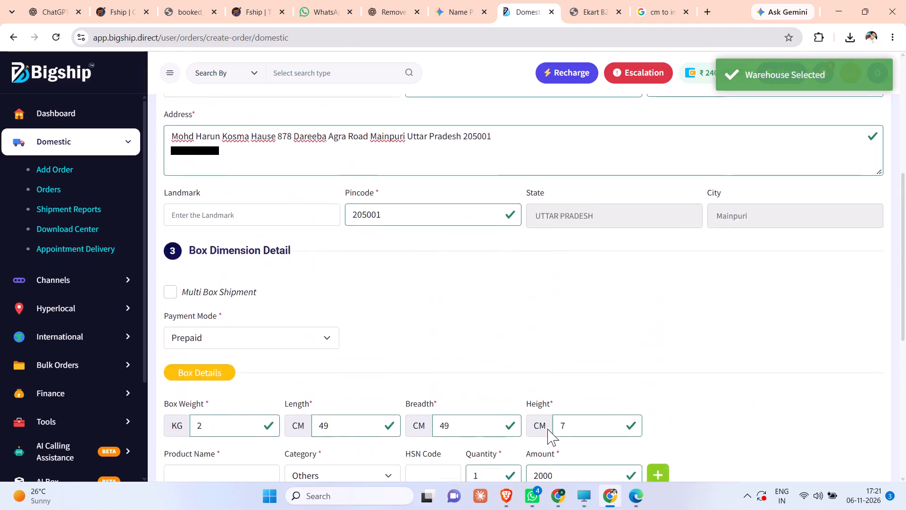
{"action": "scroll", "coordinate": [547, 429], "scroll_direction": "up", "scroll_amount": 10}
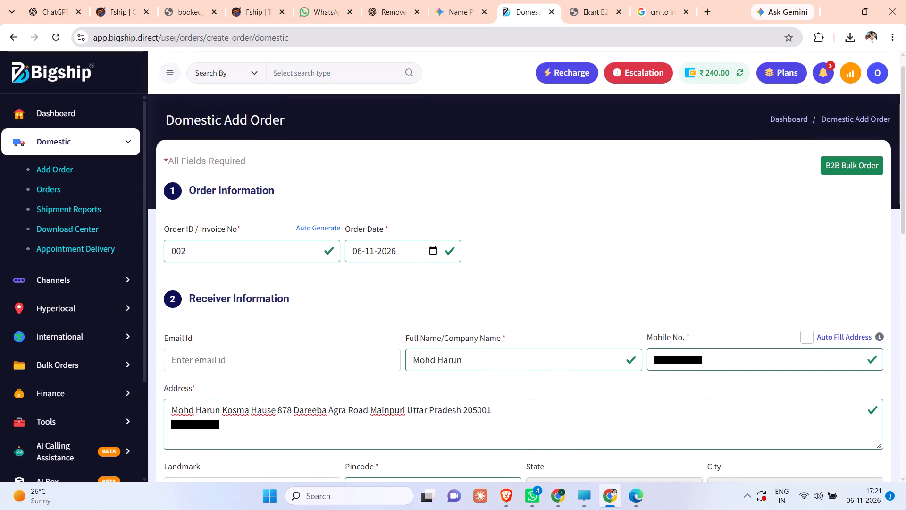
{"action": "scroll", "coordinate": [547, 429], "scroll_direction": "down", "scroll_amount": 13}
{"action": "scroll", "coordinate": [547, 429], "scroll_direction": "down", "scroll_amount": 13}
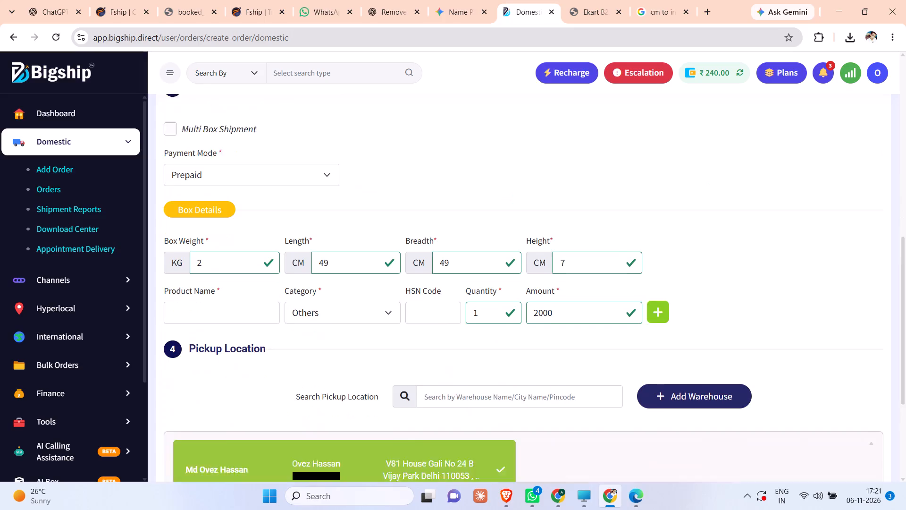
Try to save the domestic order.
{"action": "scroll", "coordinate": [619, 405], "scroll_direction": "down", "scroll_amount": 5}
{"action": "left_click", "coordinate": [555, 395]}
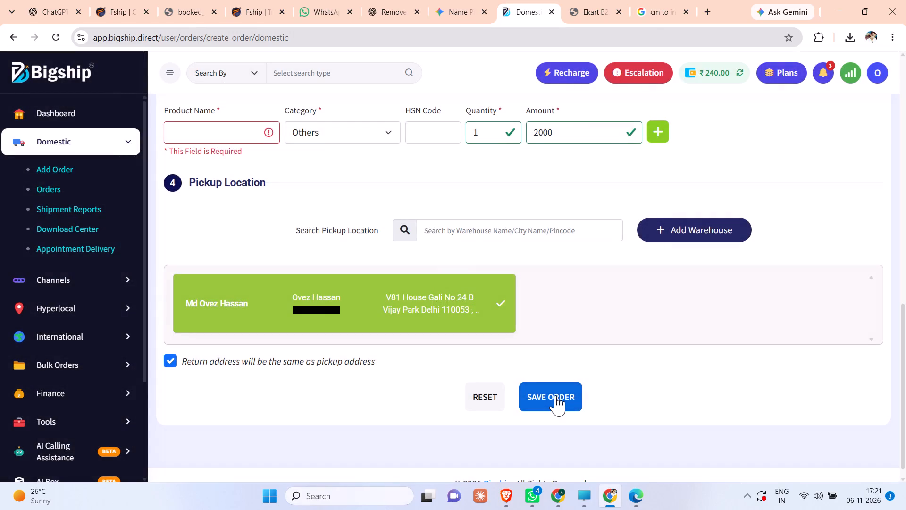
Enter Acrylic Logo as the product name and save the domestic order.
{"action": "left_click", "coordinate": [232, 137]}
{"action": "type", "text": "ACRL"}
{"action": "key", "text": "BackSpace"}
{"action": "key", "text": "y"}
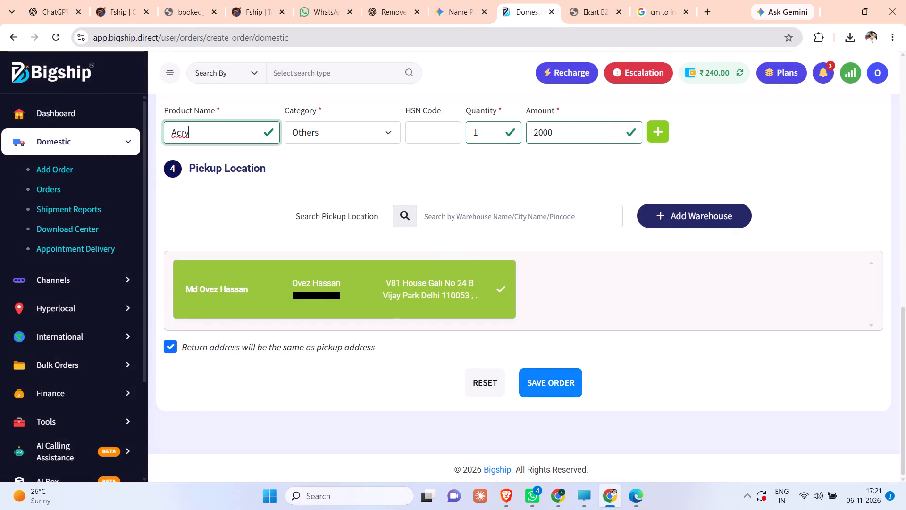
{"action": "type", "text": "LIC LOGO"}
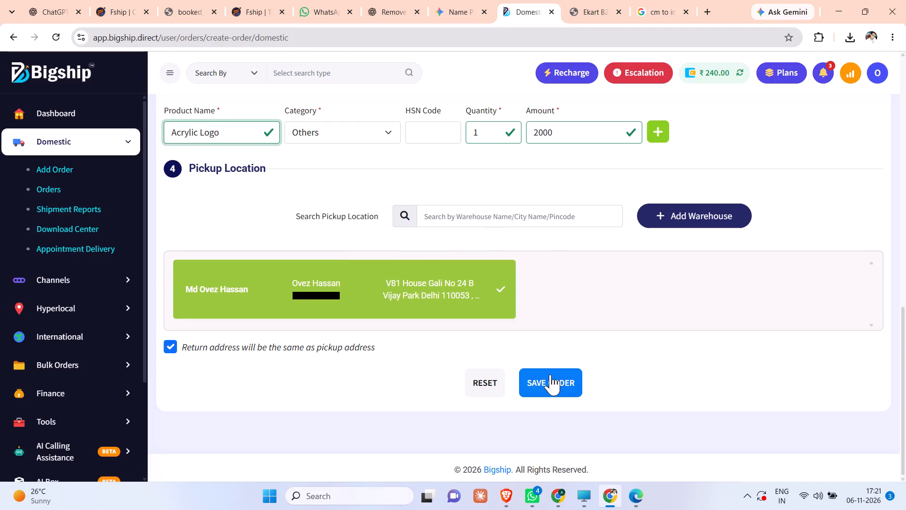
{"action": "left_click", "coordinate": [550, 374]}
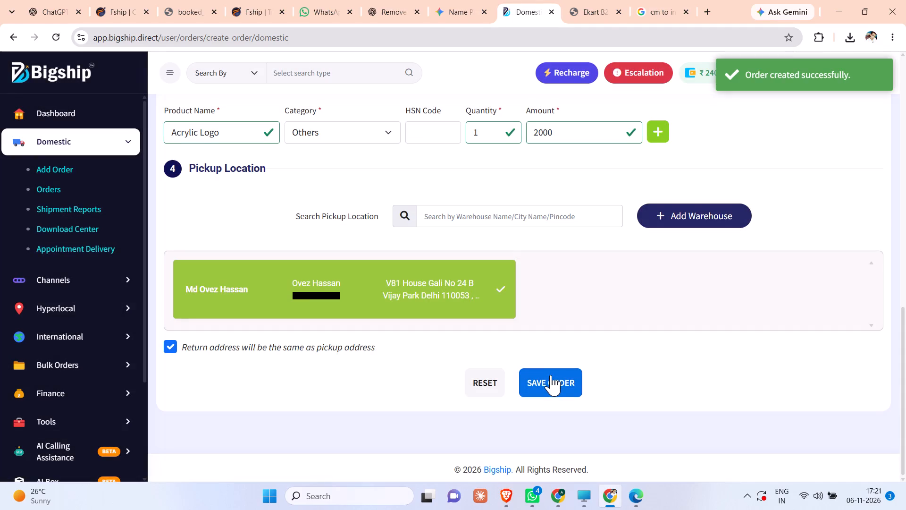
{"action": "left_click", "coordinate": [558, 381]}
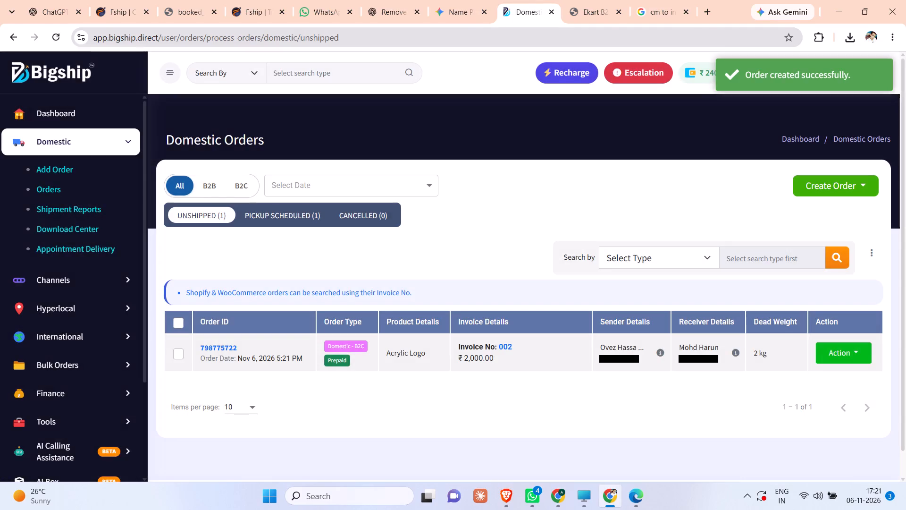
Start shipping unshipped order 002 and select Ekart Surface 5Kg as its courier.
{"action": "scroll", "coordinate": [378, 291], "scroll_direction": "up", "scroll_amount": 5}
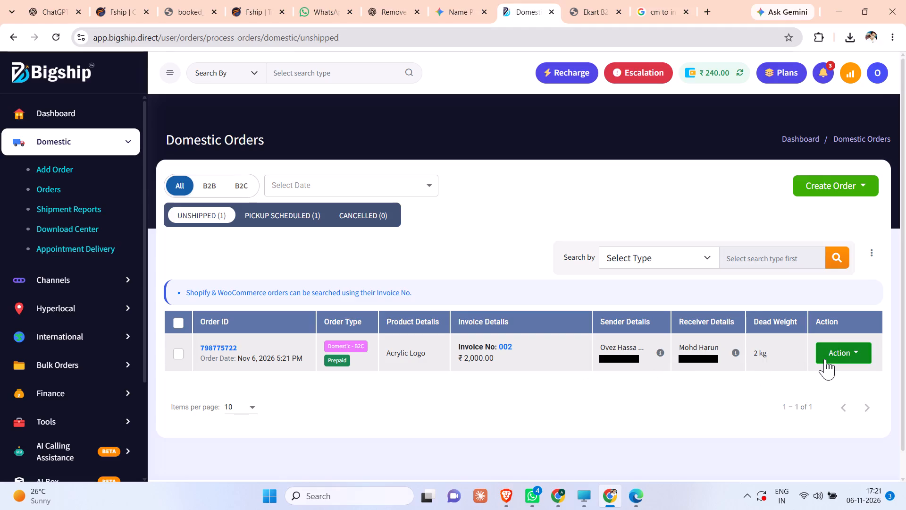
{"action": "left_click", "coordinate": [830, 357]}
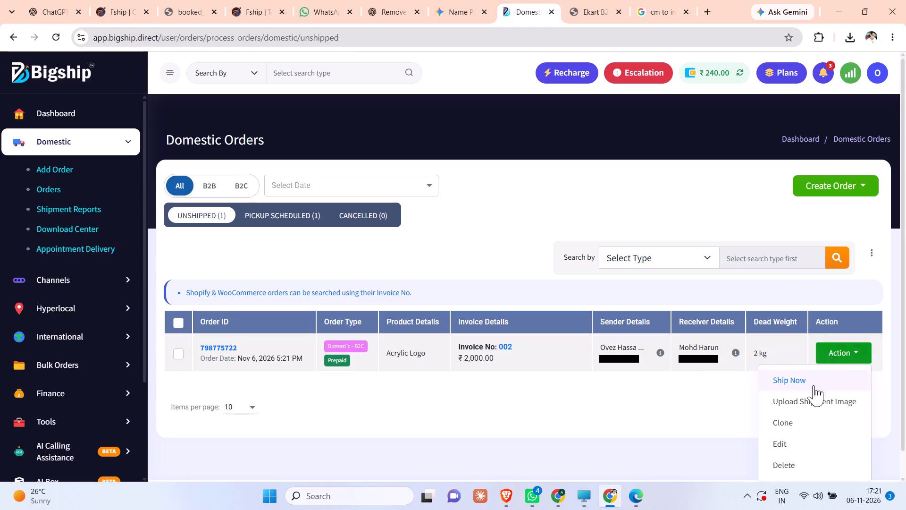
{"action": "left_click", "coordinate": [814, 380]}
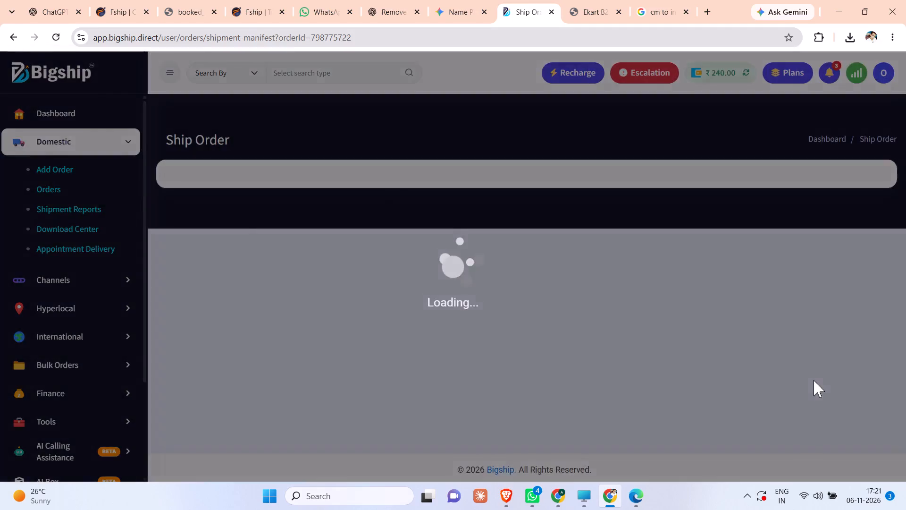
{"action": "scroll", "coordinate": [593, 324], "scroll_direction": "down", "scroll_amount": 3}
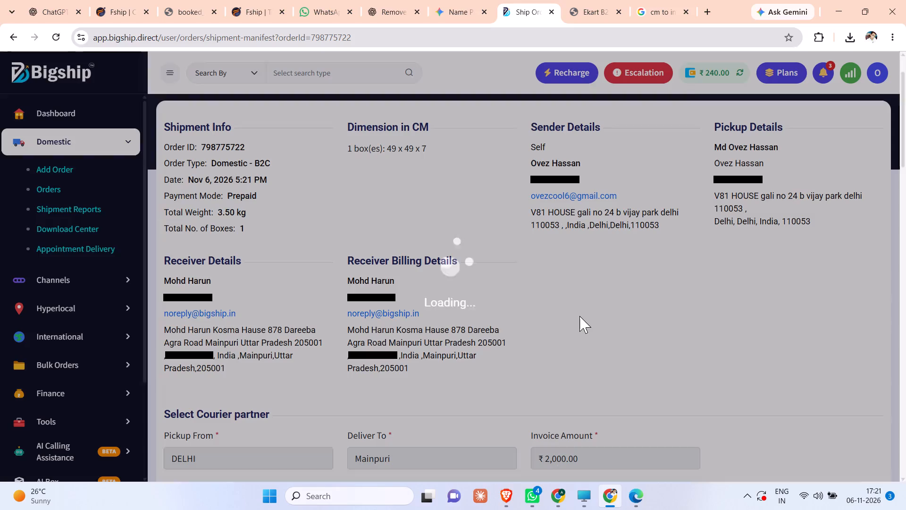
{"action": "scroll", "coordinate": [576, 308], "scroll_direction": "down", "scroll_amount": 9}
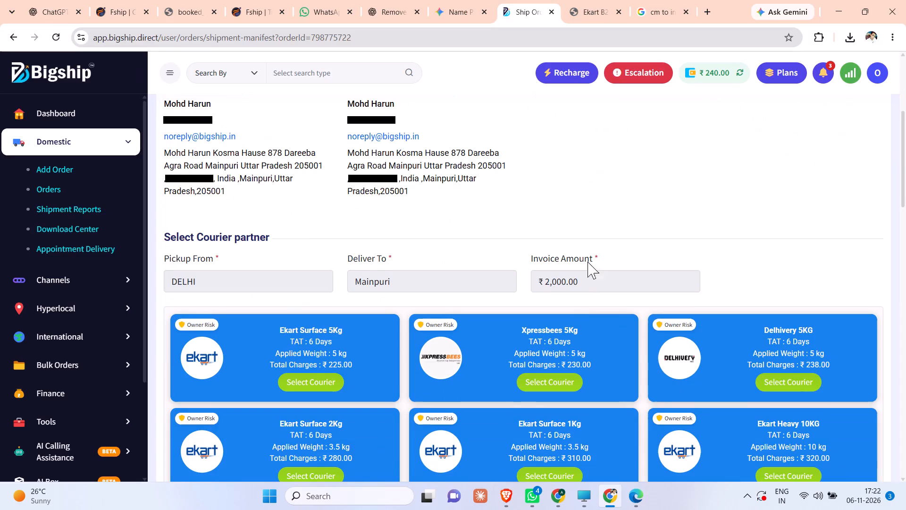
{"action": "scroll", "coordinate": [582, 269], "scroll_direction": "down", "scroll_amount": 4}
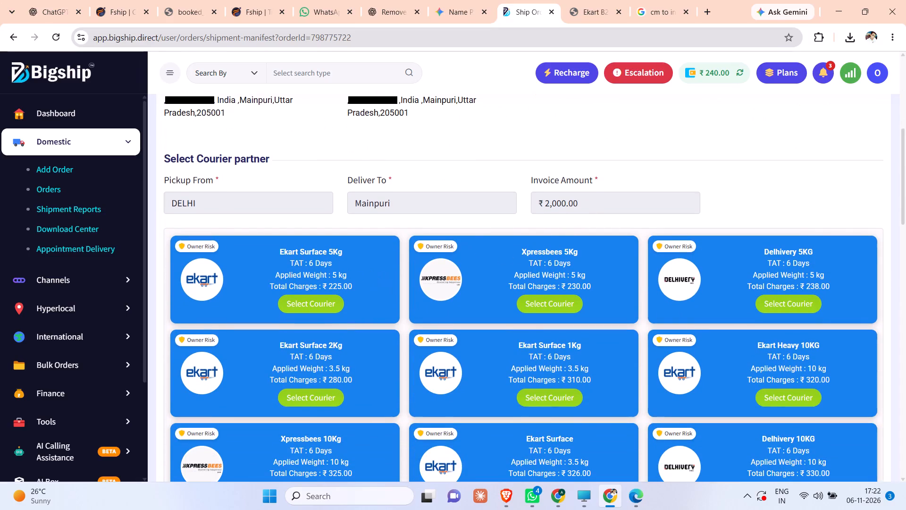
{"action": "left_click", "coordinate": [316, 295]}
Place order 002 with Owner Risk insurance, without uploading an invoice or shipment images.
{"action": "scroll", "coordinate": [513, 287], "scroll_direction": "down", "scroll_amount": 19}
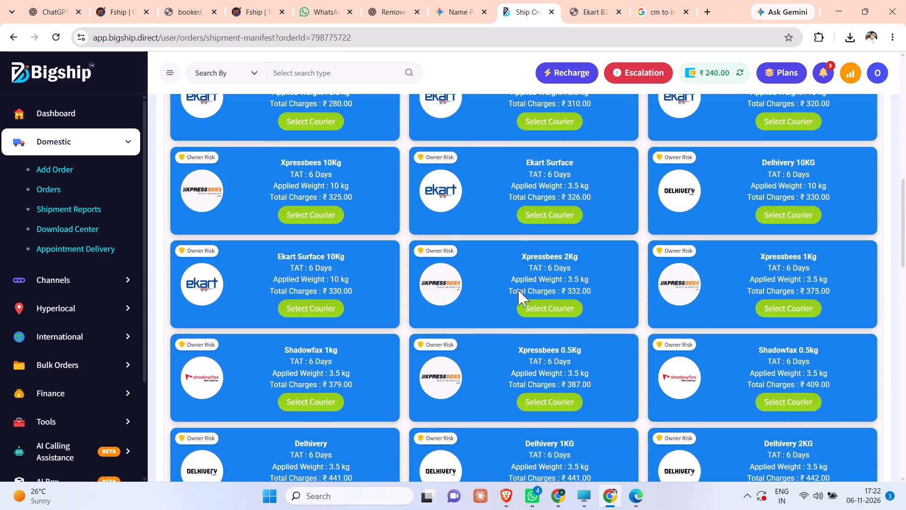
{"action": "scroll", "coordinate": [518, 290], "scroll_direction": "down", "scroll_amount": 10}
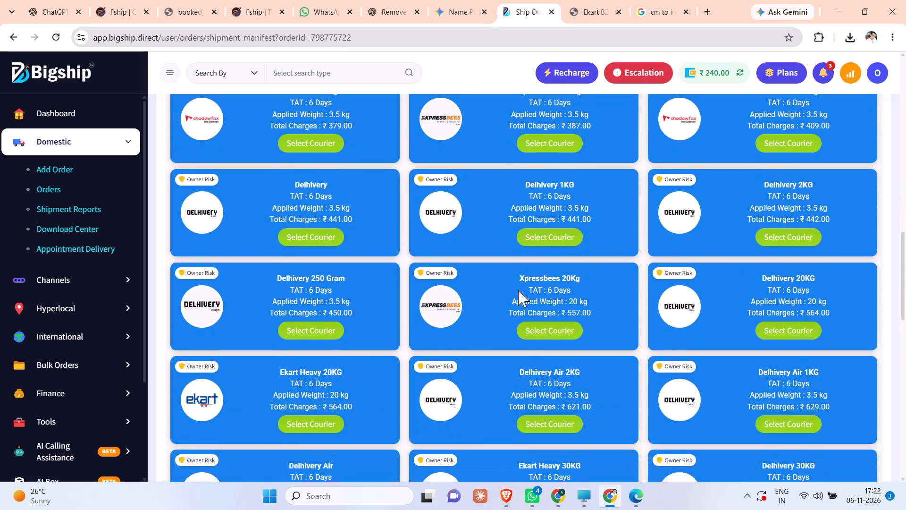
{"action": "scroll", "coordinate": [518, 290], "scroll_direction": "down", "scroll_amount": 20}
{"action": "scroll", "coordinate": [518, 290], "scroll_direction": "down", "scroll_amount": 4}
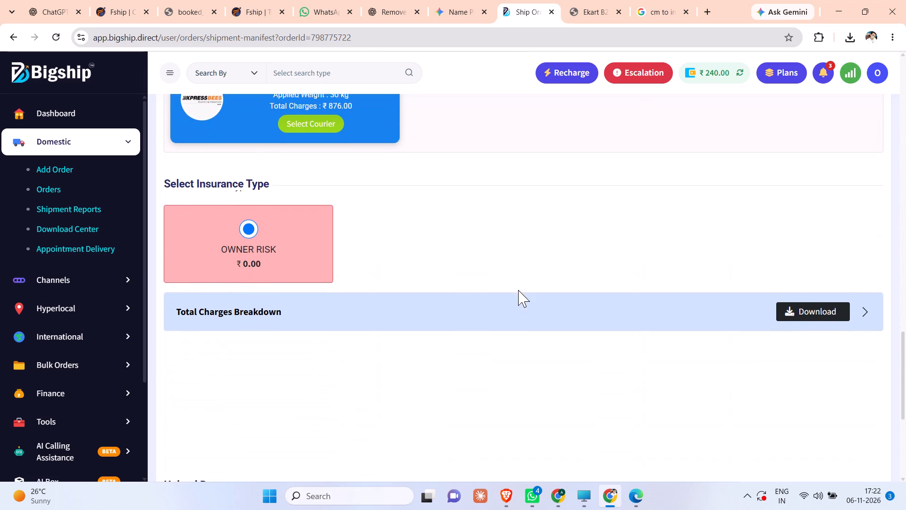
{"action": "scroll", "coordinate": [518, 290], "scroll_direction": "down", "scroll_amount": 17}
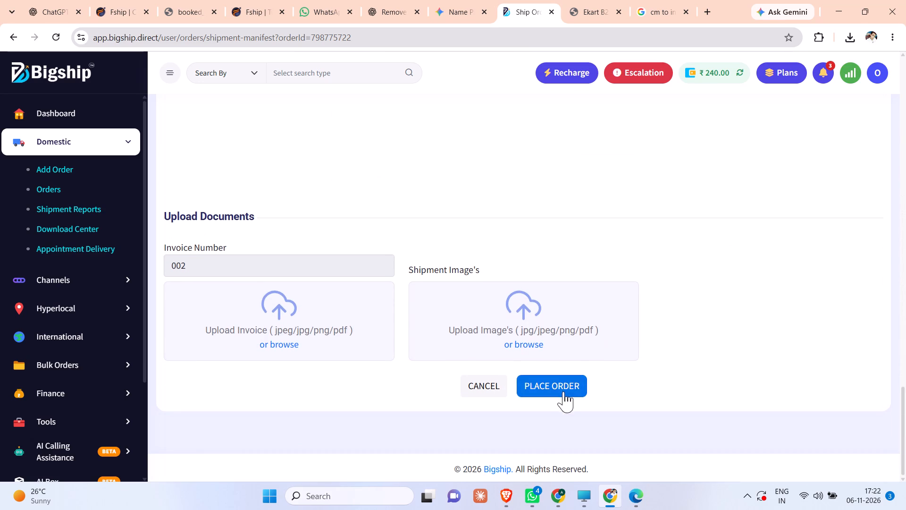
{"action": "left_click", "coordinate": [558, 386]}
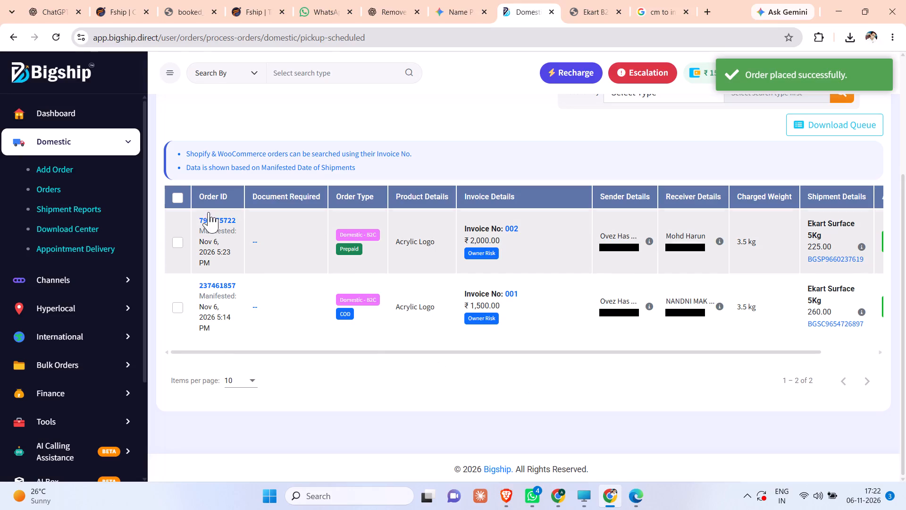
Bulk download the labels of both pickup-scheduled orders, 001 and 002, and save the ZIP archive to the Desktop.
{"action": "left_click", "coordinate": [172, 190]}
{"action": "left_click", "coordinate": [173, 193]}
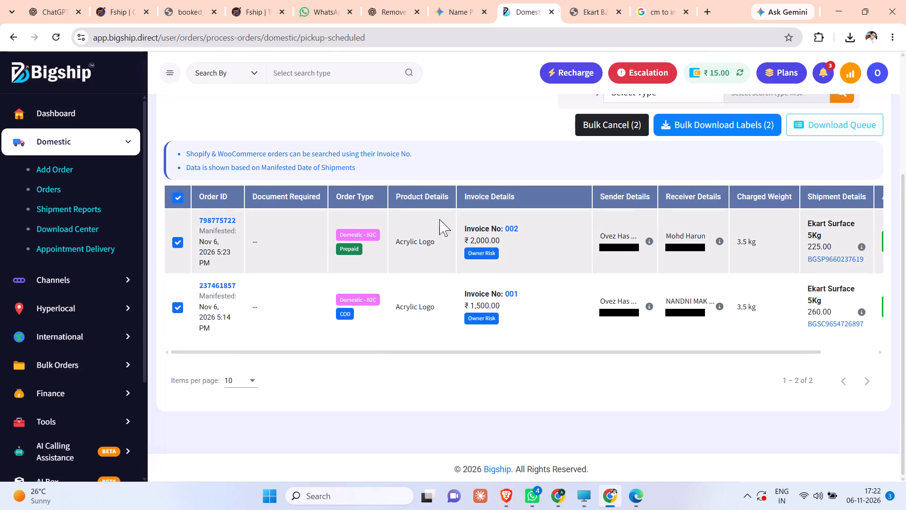
{"action": "left_click", "coordinate": [727, 128]}
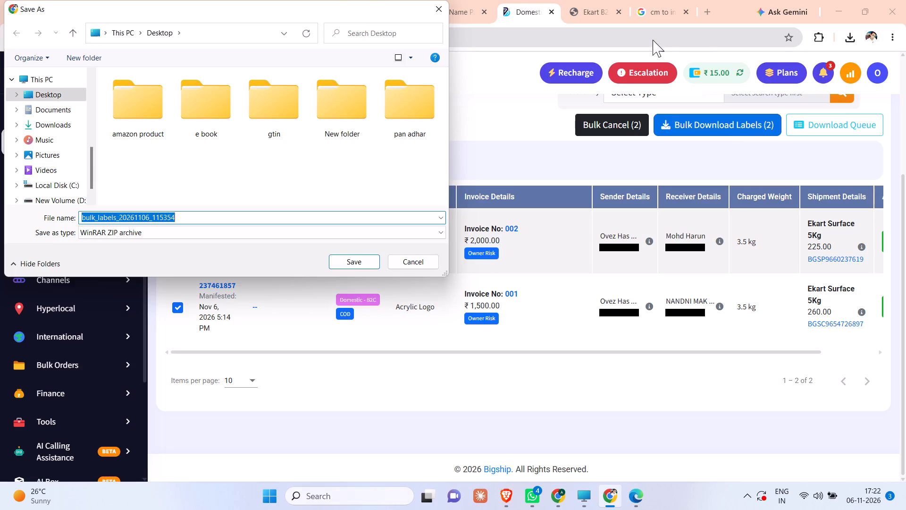
{"action": "left_click", "coordinate": [52, 91]}
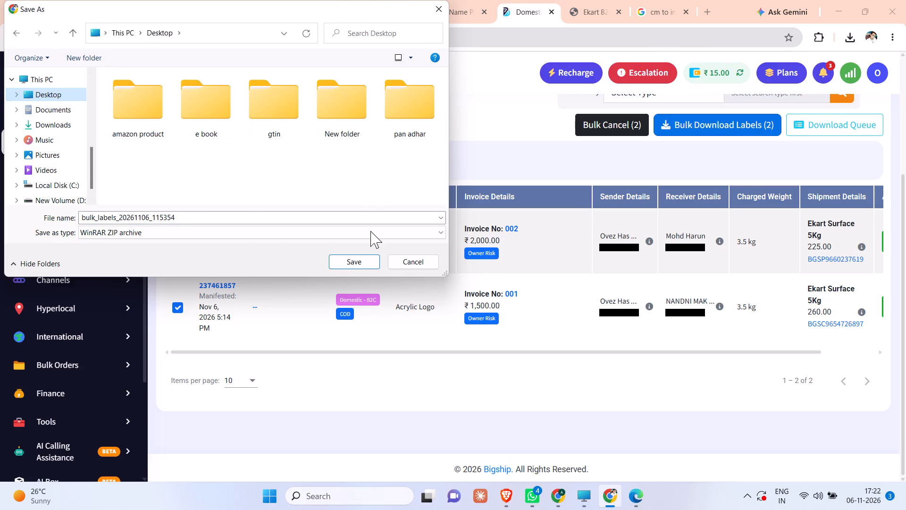
{"action": "left_click", "coordinate": [370, 255]}
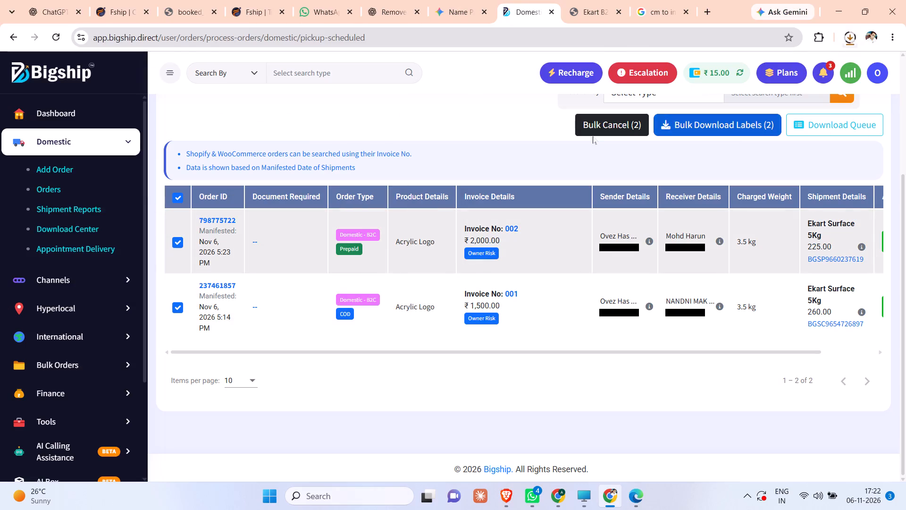
Switch to WhatsApp.
{"action": "left_click", "coordinate": [542, 495]}
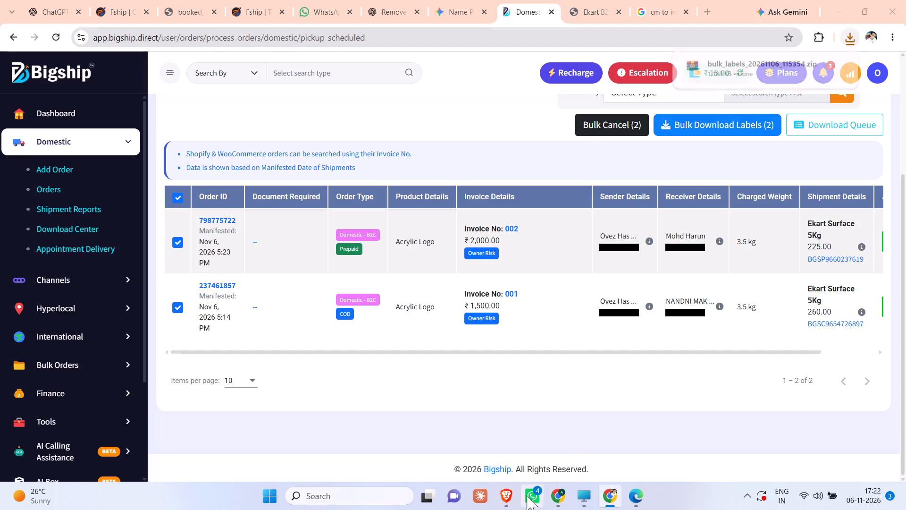
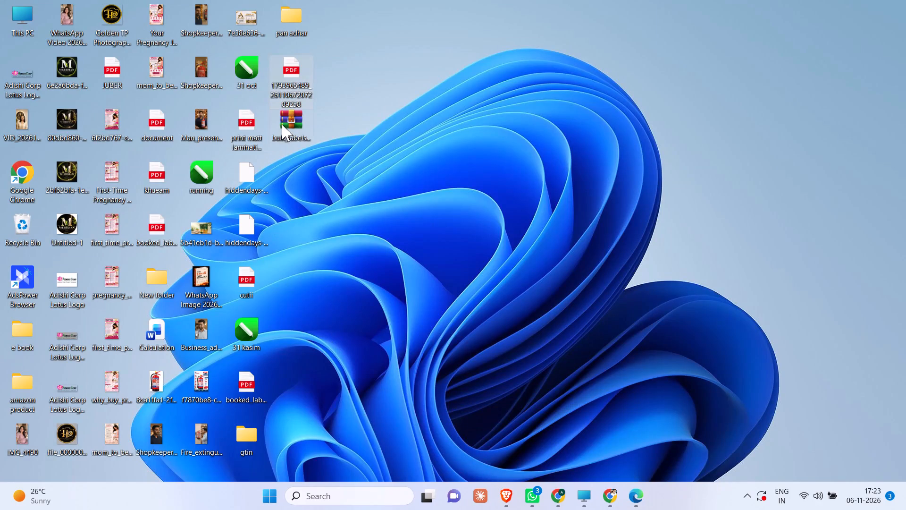
Extract the downloaded bulk labels ZIP archive on the Desktop.
{"action": "left_click", "coordinate": [285, 124]}
{"action": "right_click", "coordinate": [285, 123]}
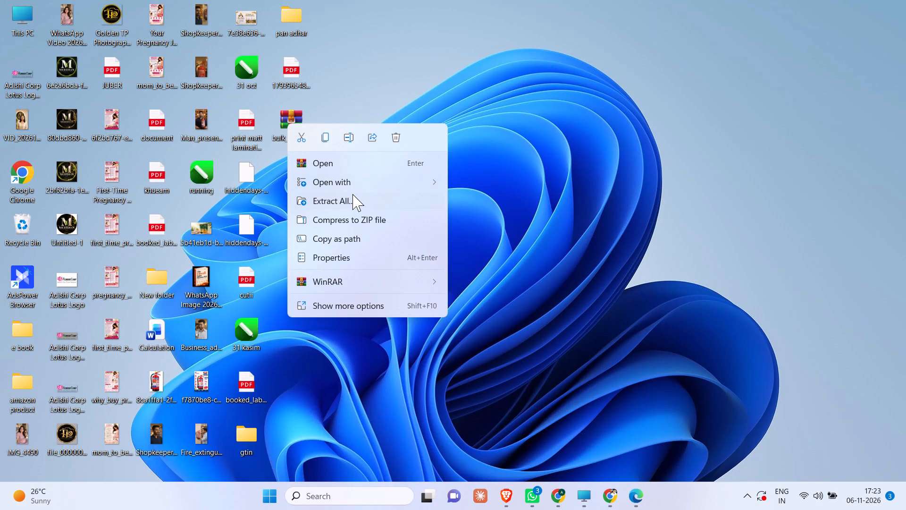
Extract the bulk labels ZIP archive with the Desktop as the destination folder.
{"action": "left_click", "coordinate": [352, 194]}
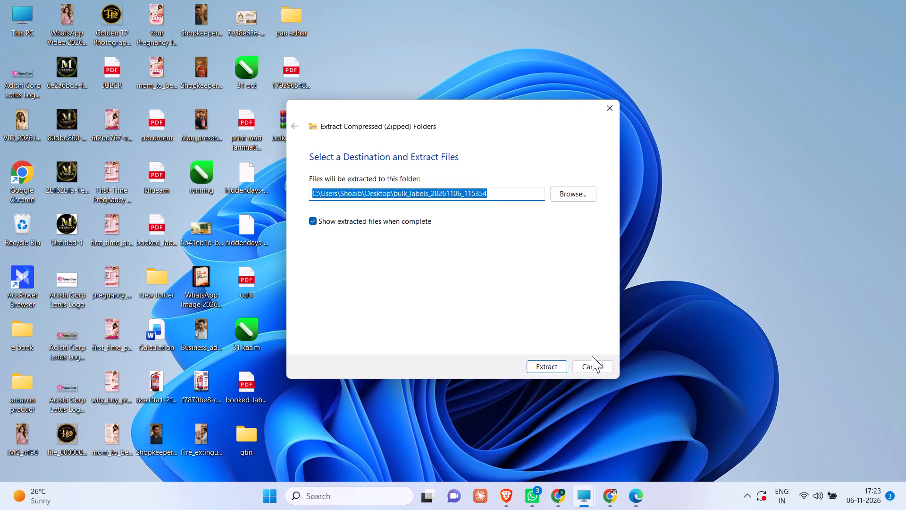
{"action": "left_click", "coordinate": [562, 196]}
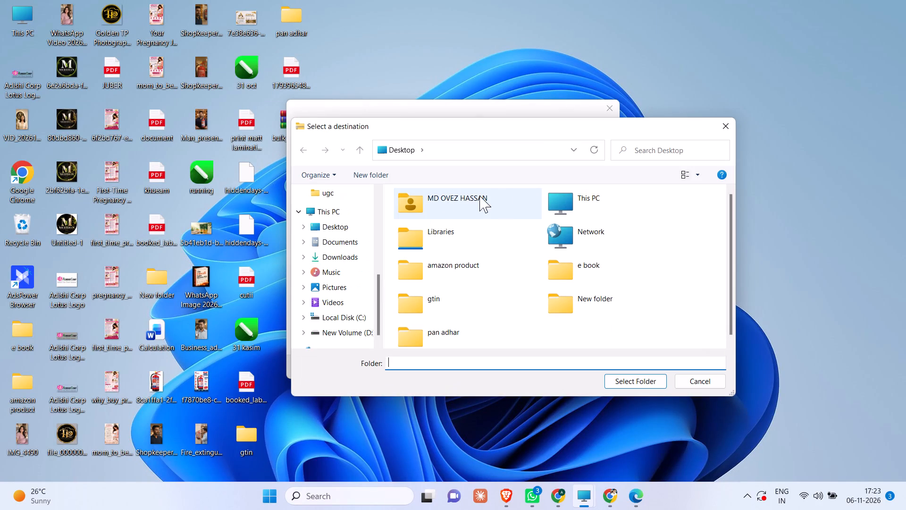
{"action": "left_click", "coordinate": [347, 231]}
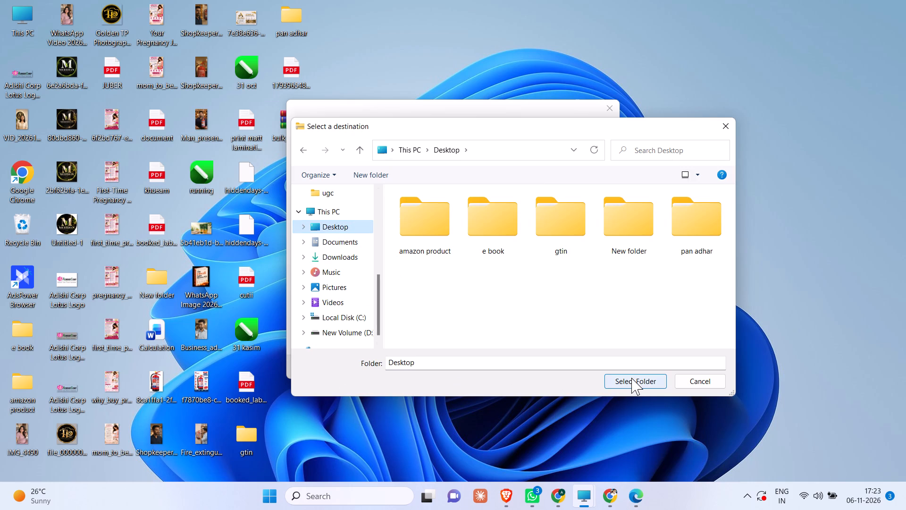
{"action": "left_click", "coordinate": [631, 378]}
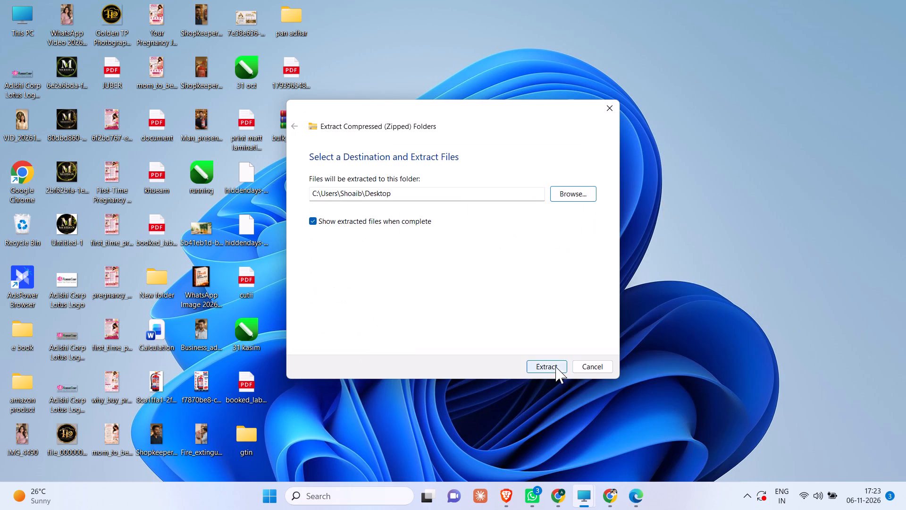
{"action": "left_click", "coordinate": [555, 366]}
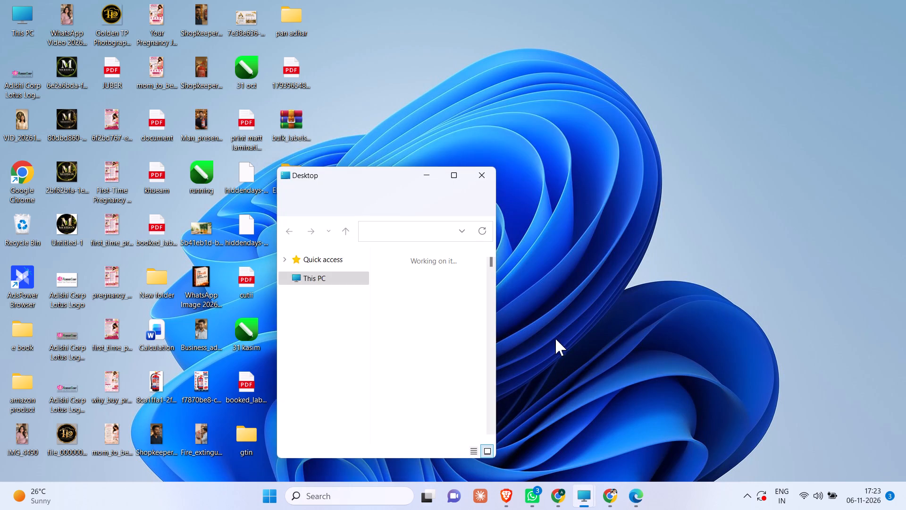
{"action": "left_click", "coordinate": [476, 181]}
{"action": "left_click", "coordinate": [554, 179]}
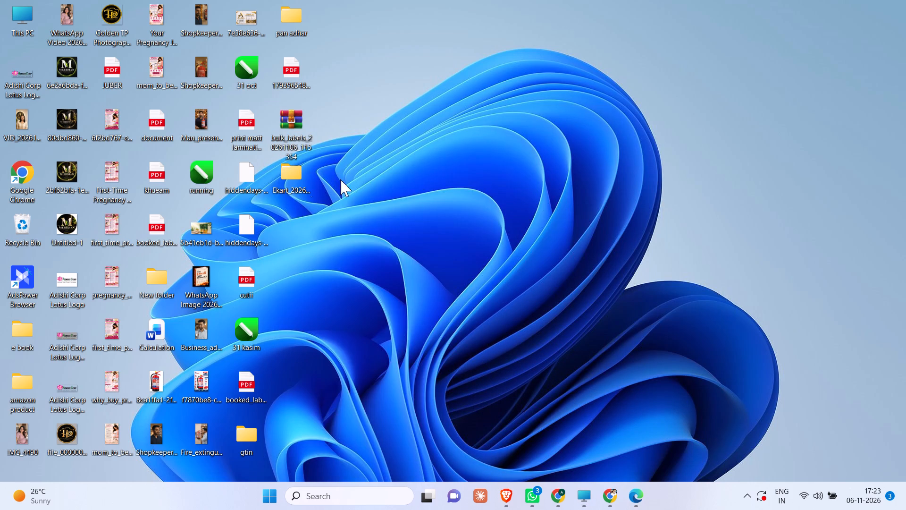
{"action": "double_click", "coordinate": [298, 175]}
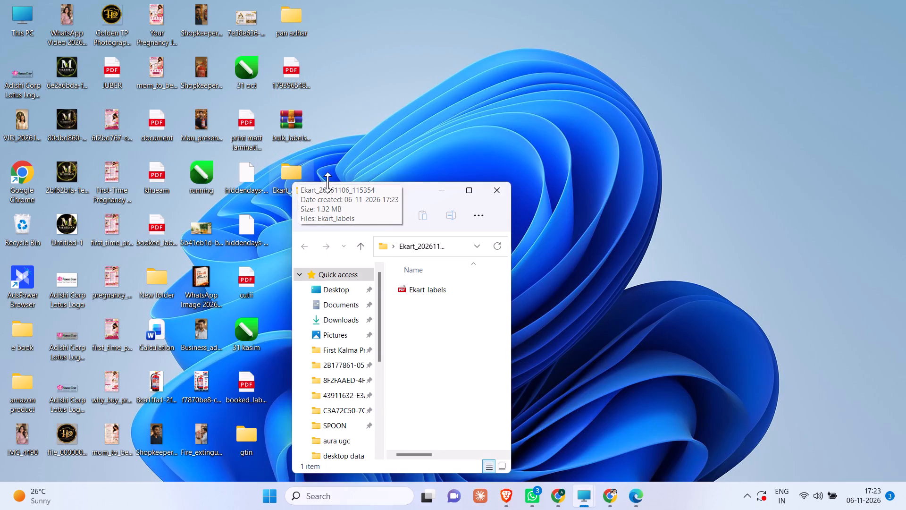
{"action": "double_click", "coordinate": [436, 288]}
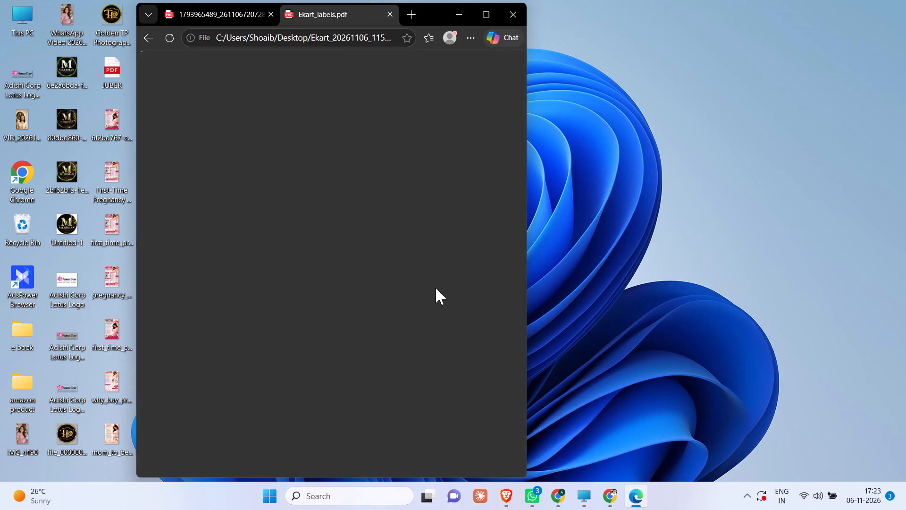
{"action": "scroll", "coordinate": [436, 288], "scroll_direction": "down", "scroll_amount": 19}
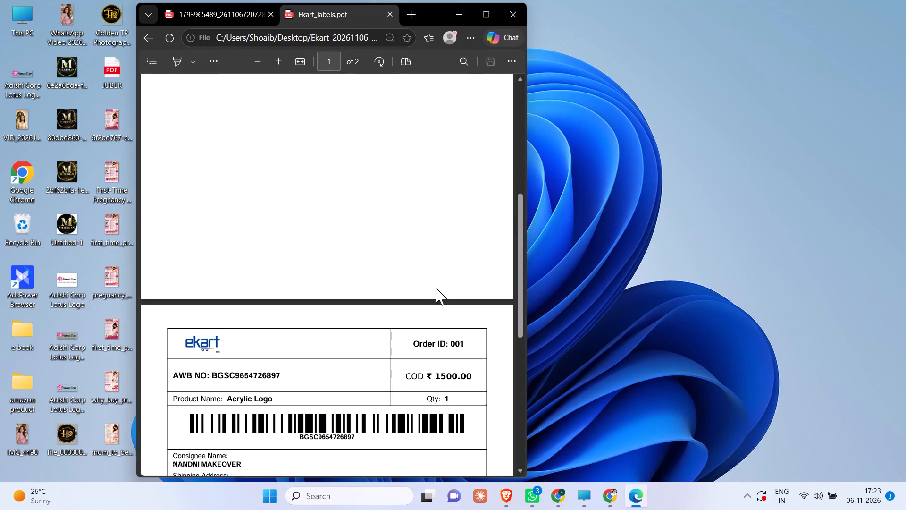
{"action": "scroll", "coordinate": [436, 288], "scroll_direction": "down", "scroll_amount": 3}
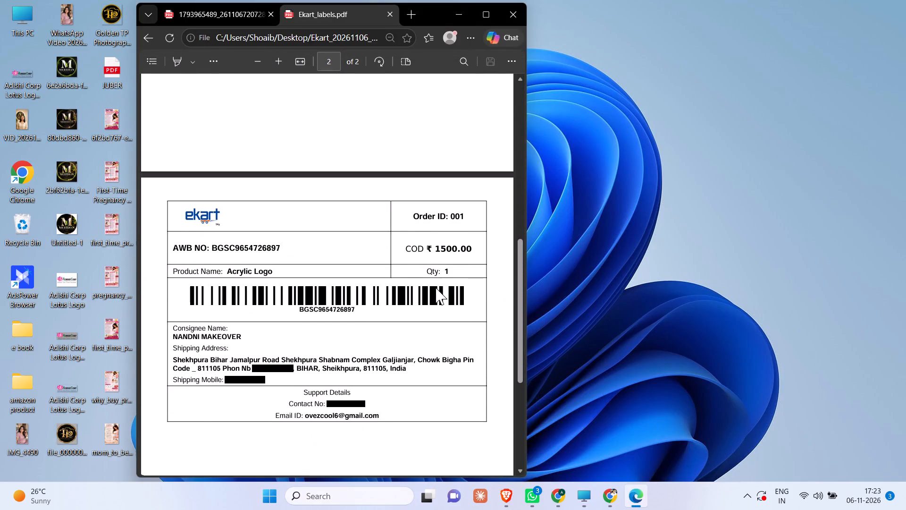
{"action": "scroll", "coordinate": [436, 288], "scroll_direction": "up", "scroll_amount": 14}
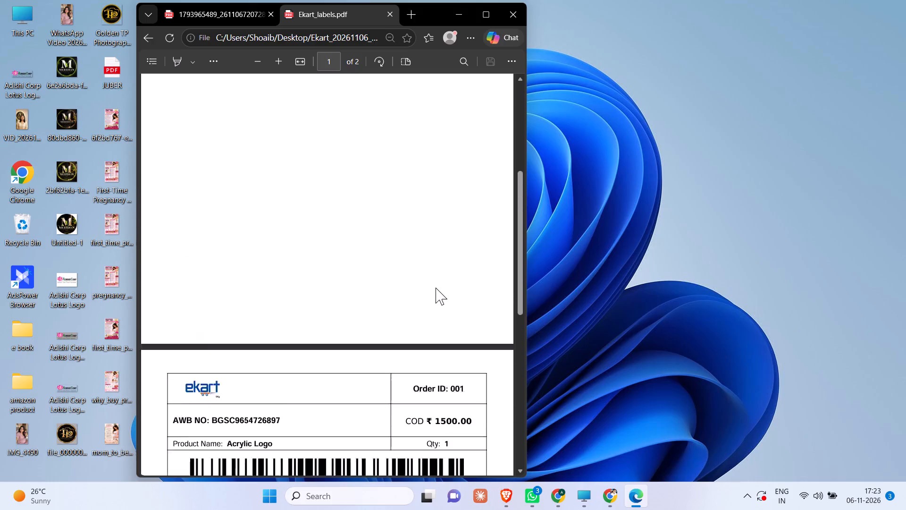